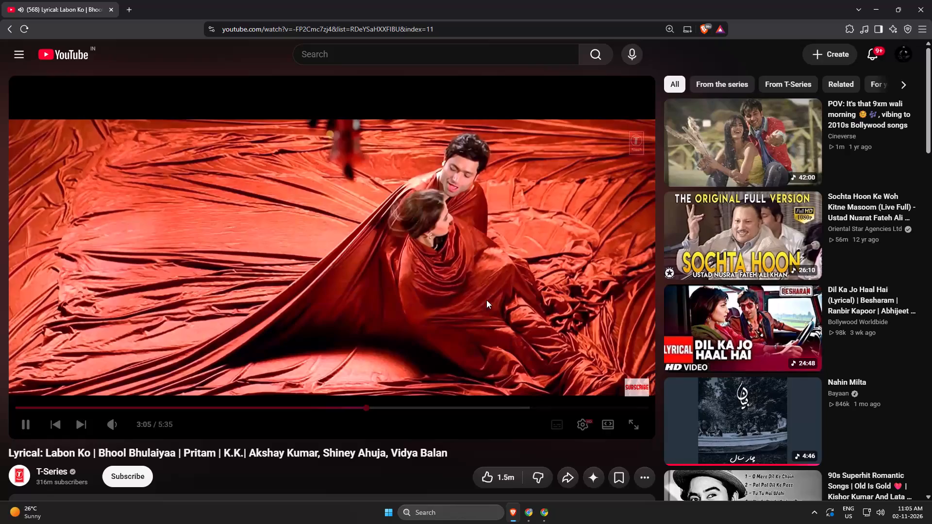
Pause the Labon Ko music video.
left_click(334, 254)
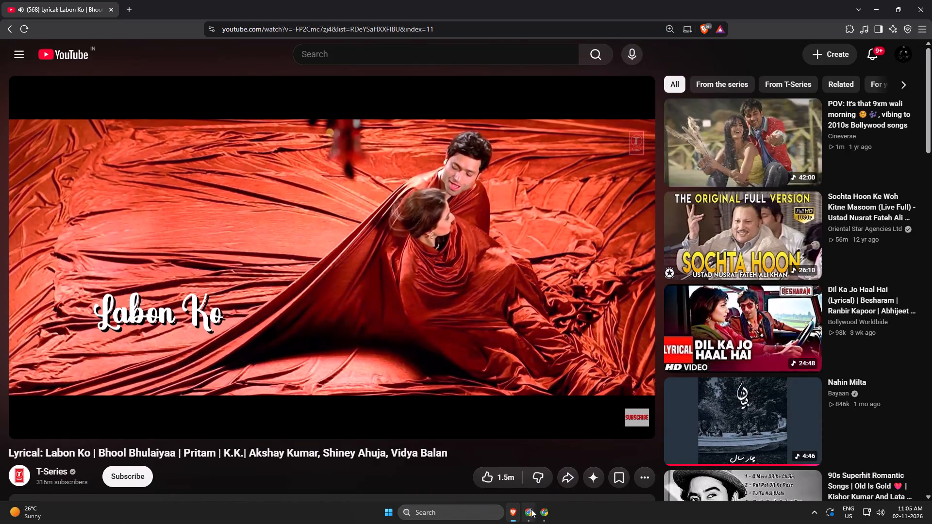
Switch to the TEJAS HUB JI store's Meesho panel in Chrome and check its On Hold and Pending orders.
left_click(533, 510)
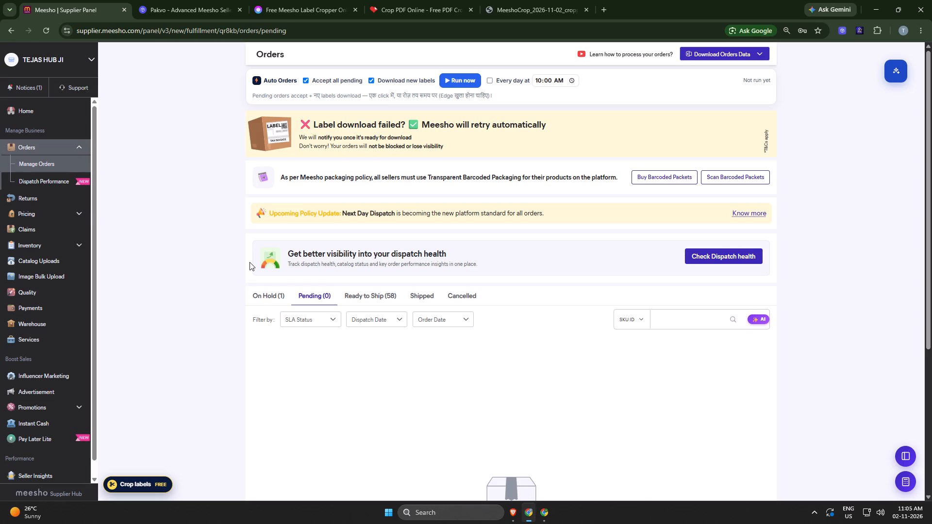
left_click(269, 299)
left_click(305, 296)
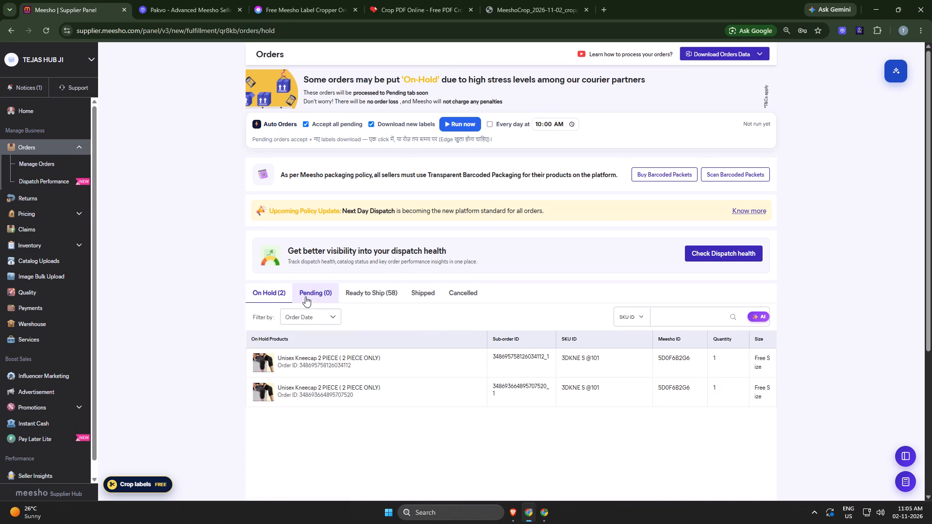
Examine the Ready to Ship orders through the whole list, checking label download status, courier and dispatch dates.
left_click(381, 304)
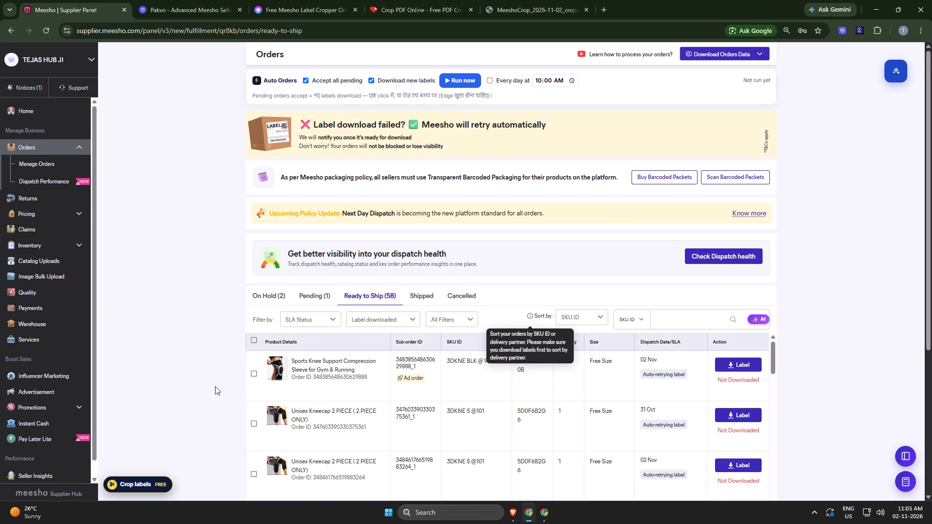
scroll(221, 397, "down", 3)
scroll(426, 383, "down", 10)
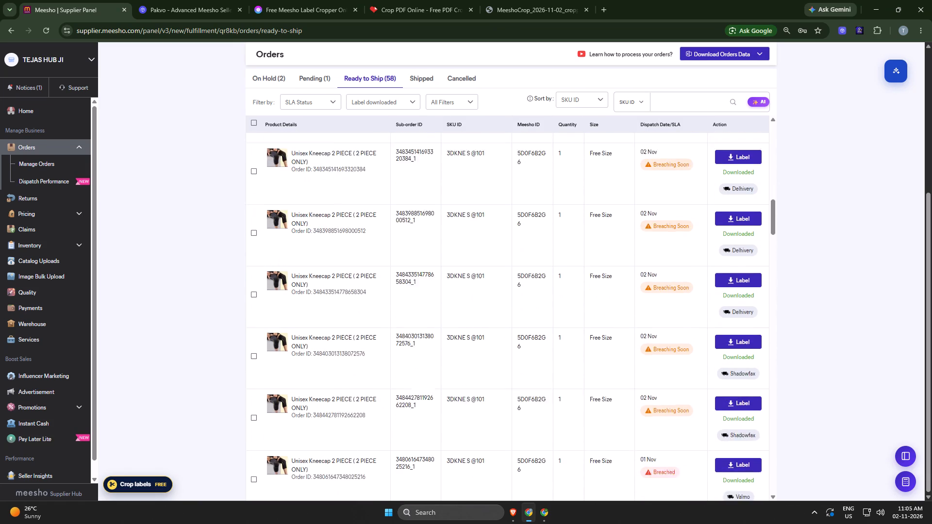
scroll(427, 383, "down", 8)
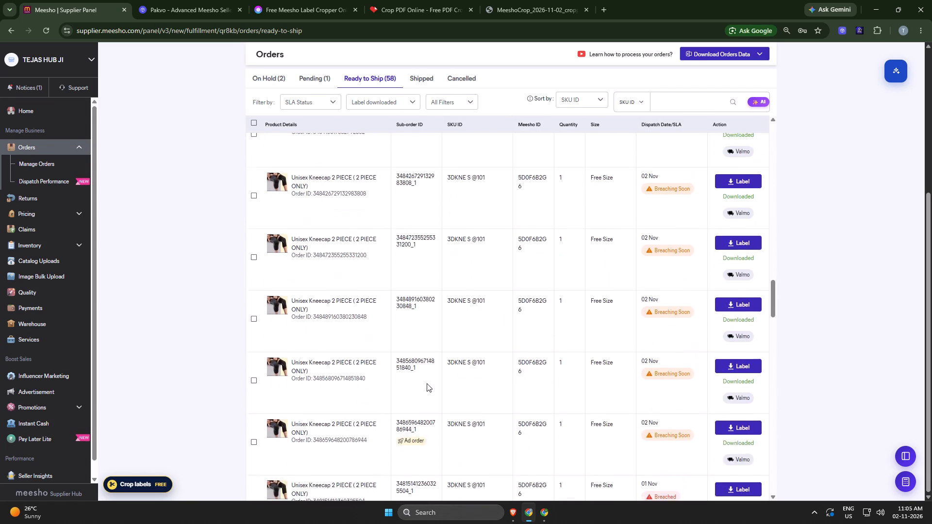
scroll(427, 383, "down", 10)
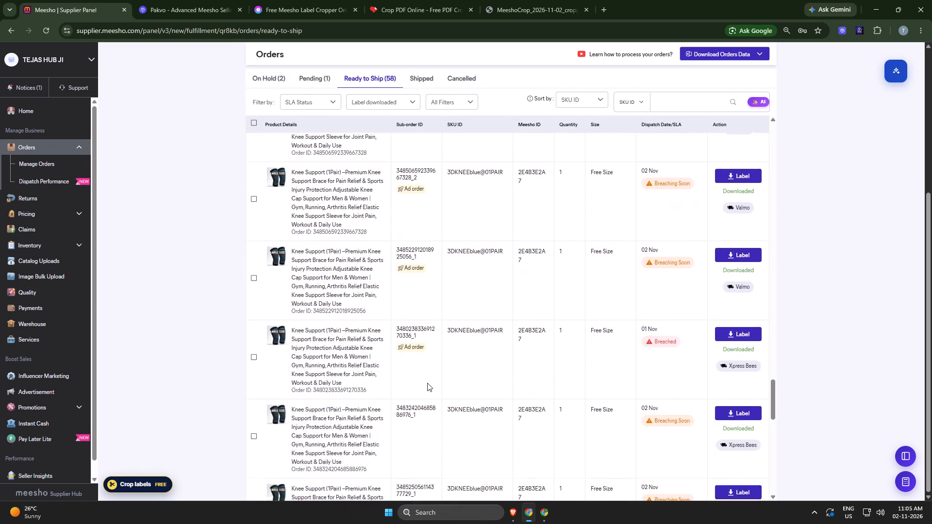
scroll(427, 383, "down", 9)
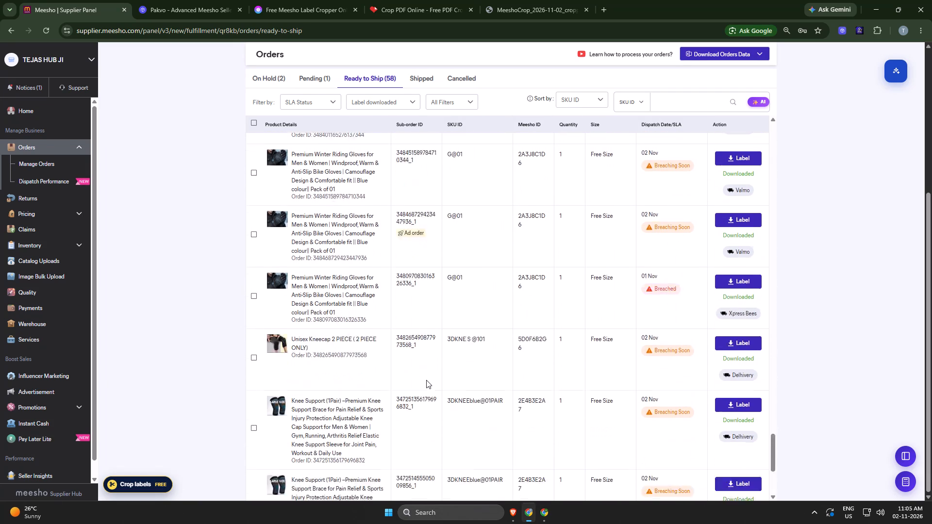
scroll(426, 380, "down", 3)
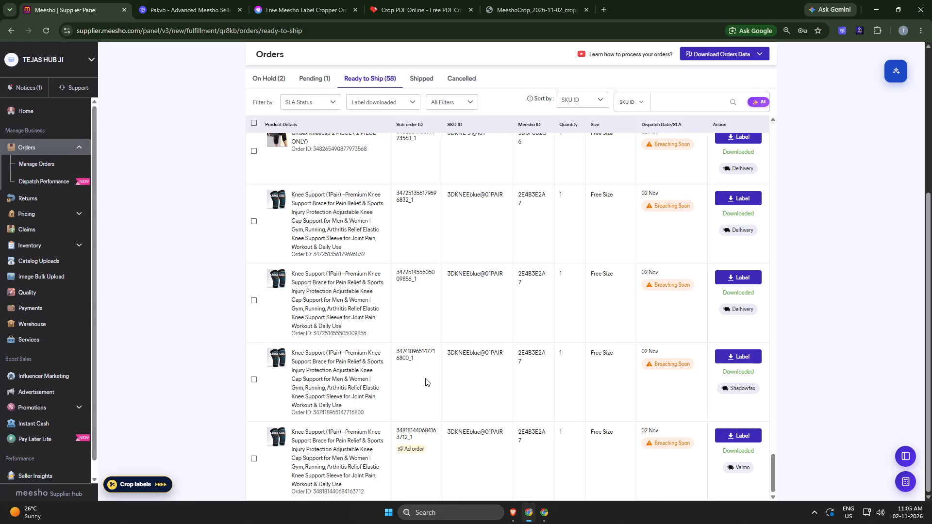
scroll(425, 378, "down", 3)
scroll(424, 377, "up", 11)
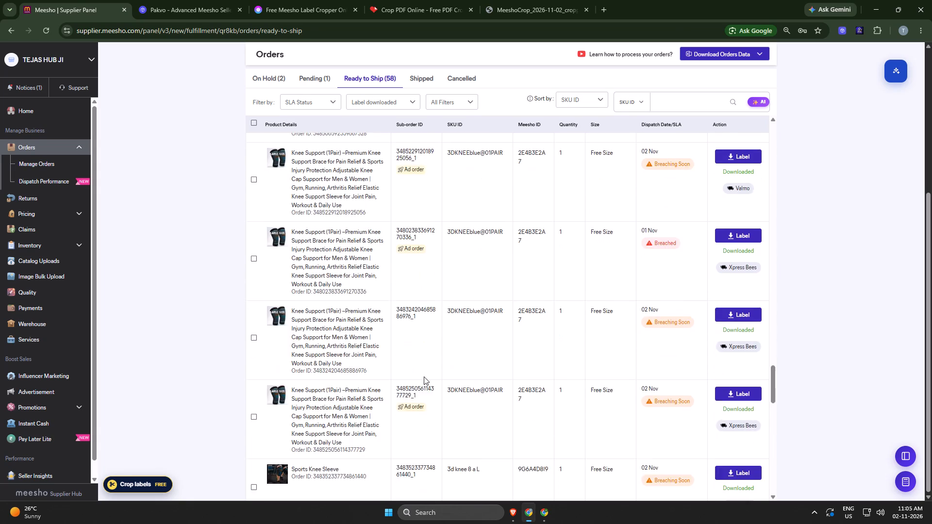
scroll(424, 377, "up", 11)
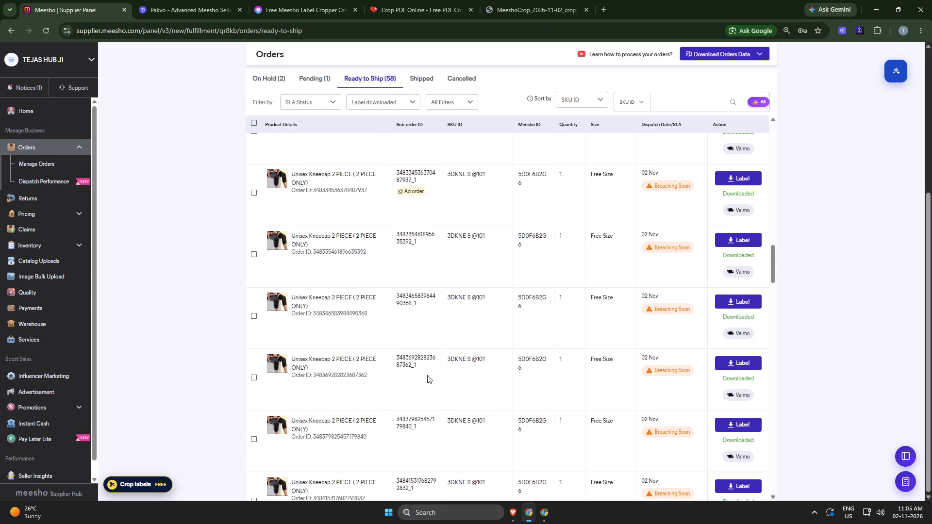
scroll(427, 375, "up", 20)
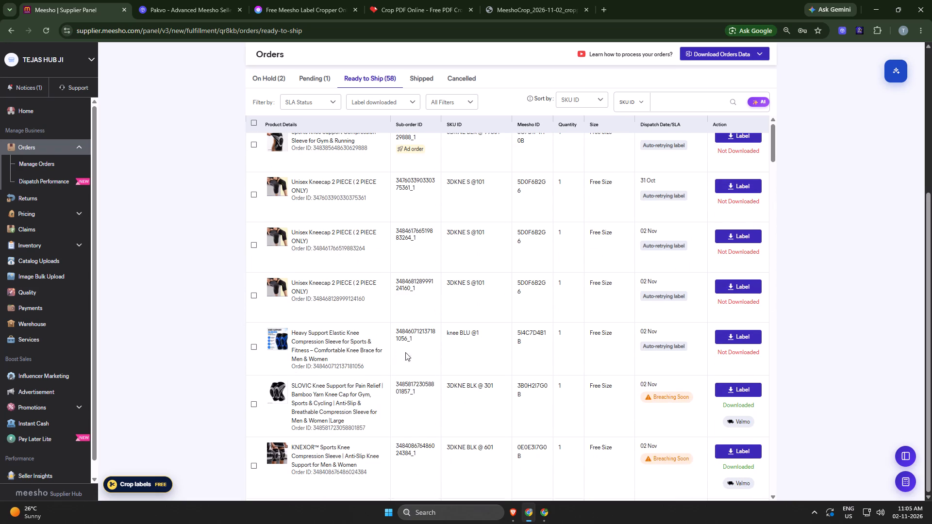
Recheck the store's Pending and On Hold orders, ending on the Pending list.
left_click(314, 82)
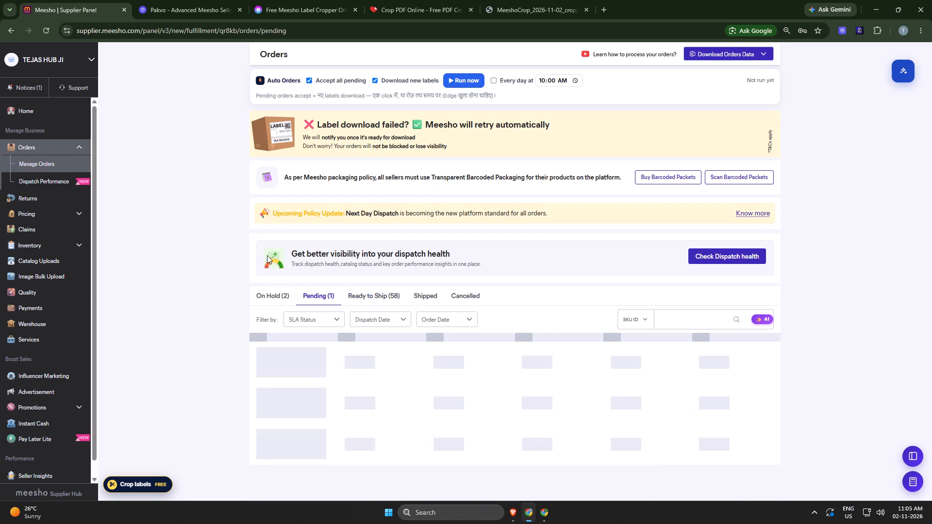
left_click(278, 295)
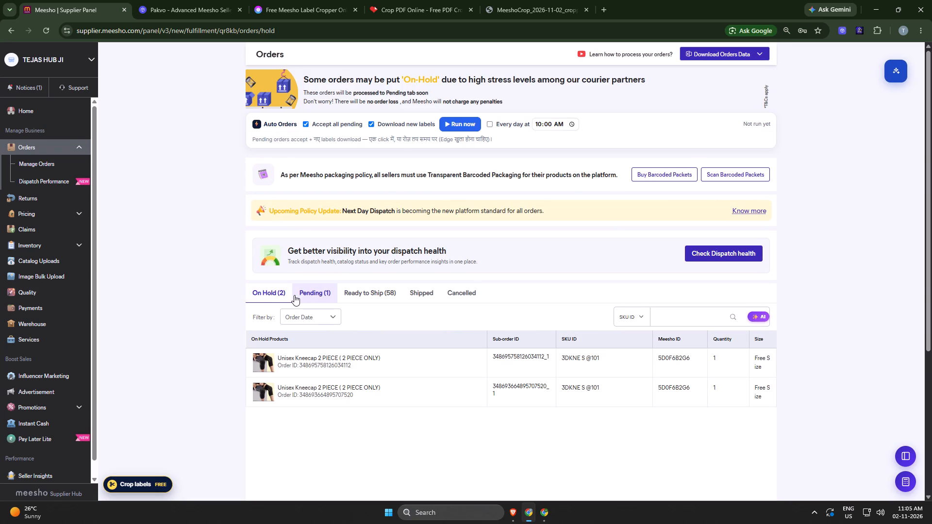
left_click(300, 293)
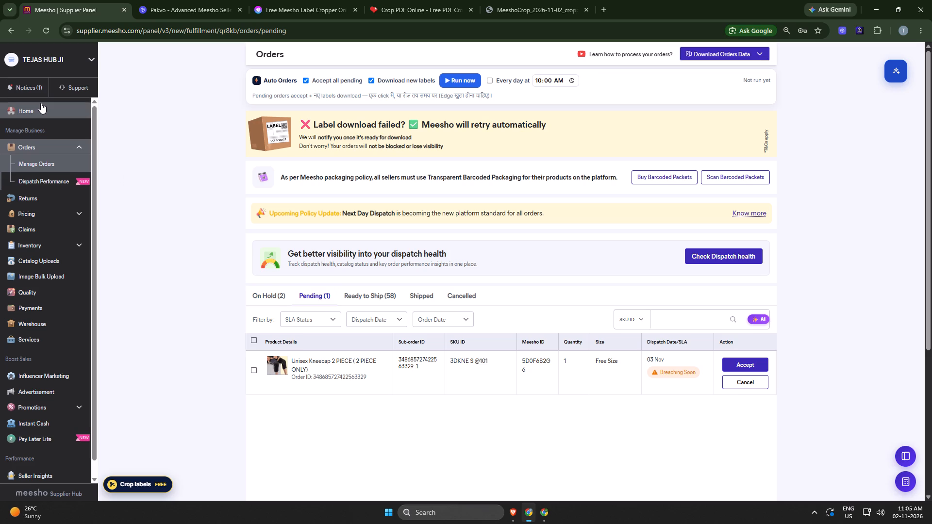
Open the store's Home dashboard and dismiss the Flash Sale opt-in pop-up.
left_click(41, 103)
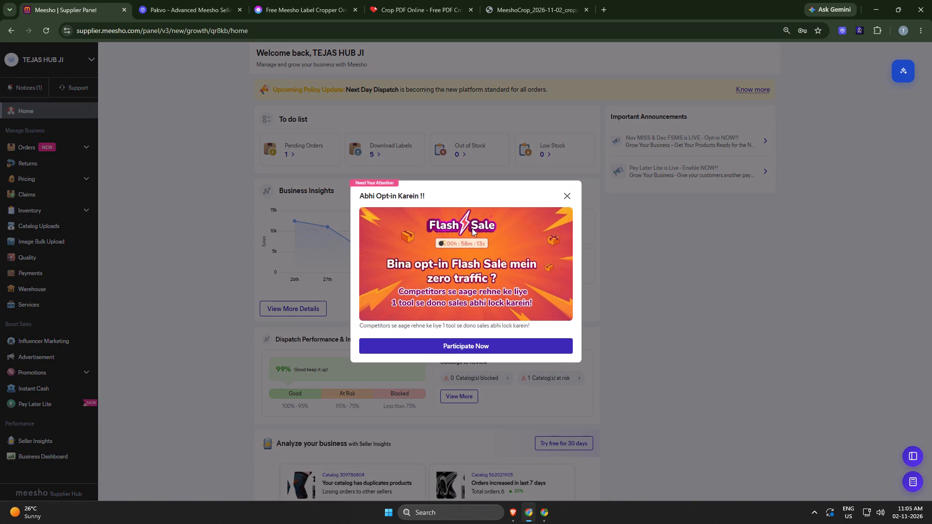
left_click(571, 196)
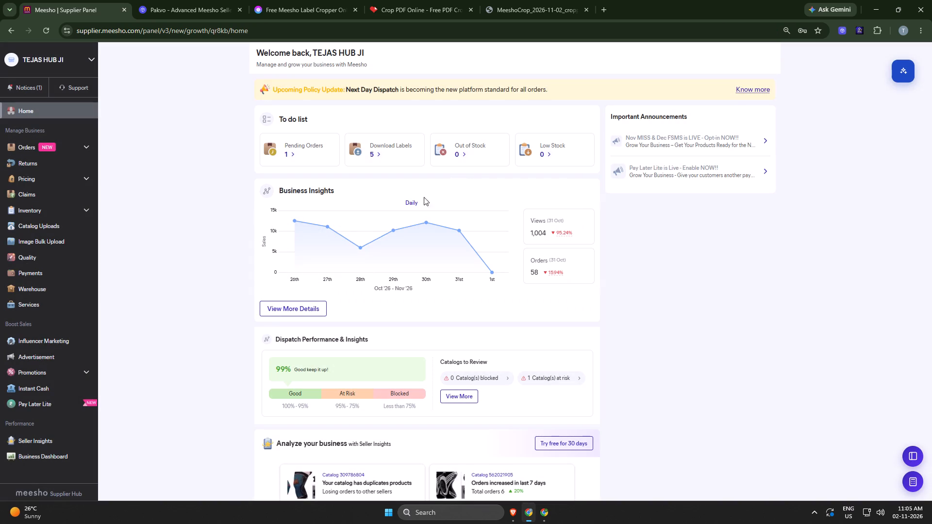
Check the store's Advertisement overview and listing ad campaigns, and return to the Home dashboard.
left_click(53, 357)
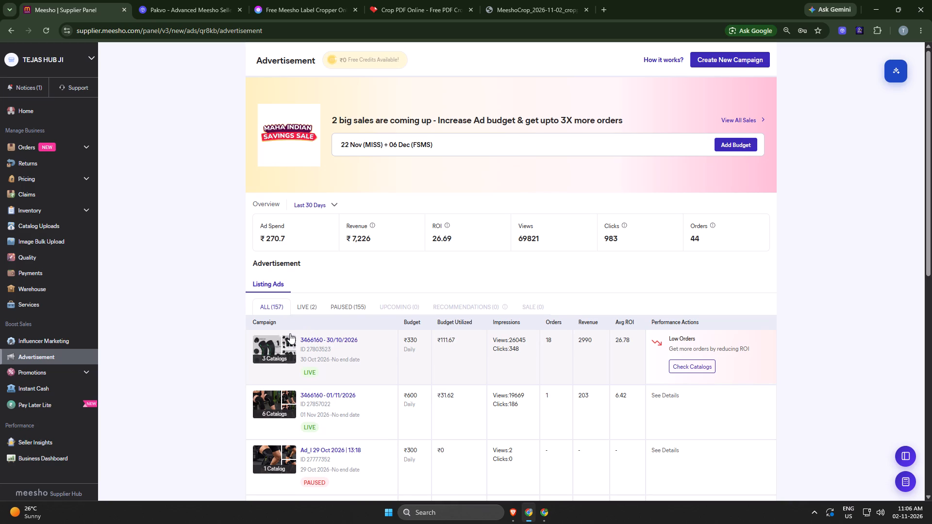
left_click(34, 103)
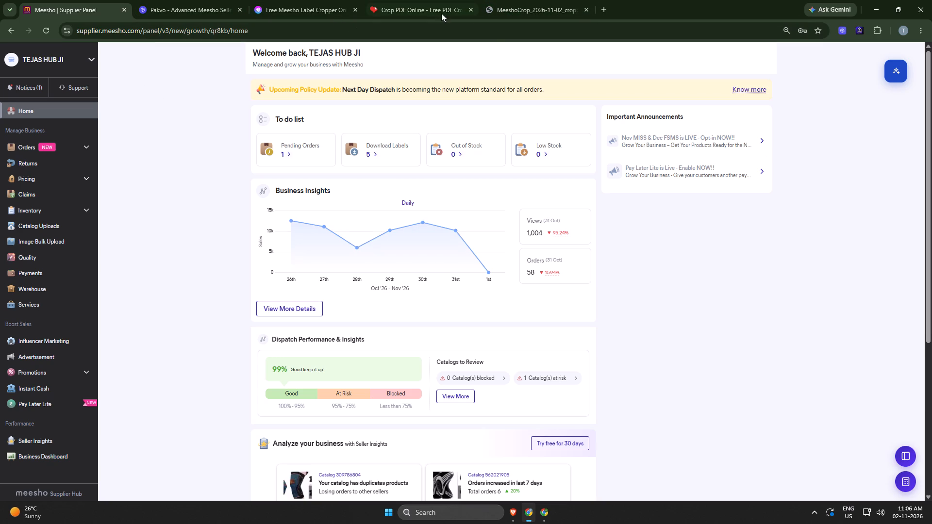
Minimize the front Chrome and Brave windows to reach the Gekko store's panel and check its Pending and Ready to Ship orders.
left_click(879, 10)
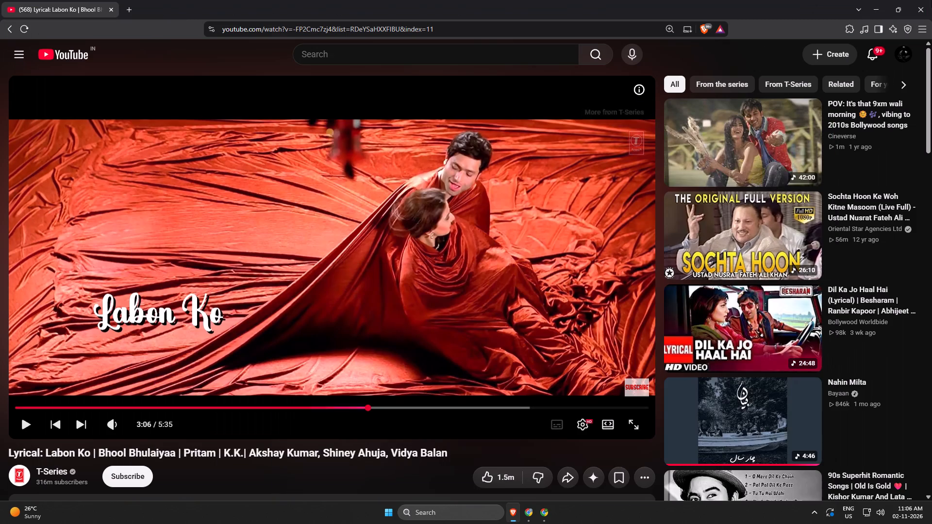
left_click(875, 15)
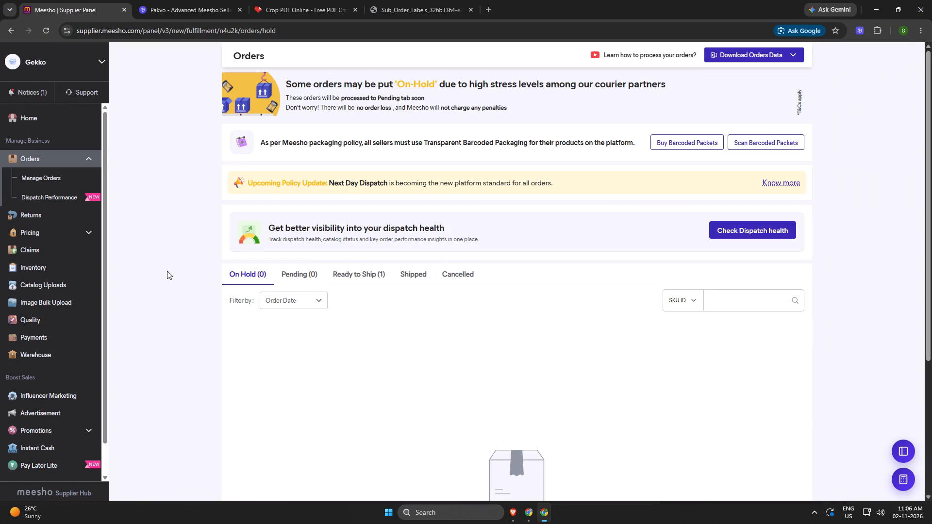
left_click(303, 278)
left_click(356, 272)
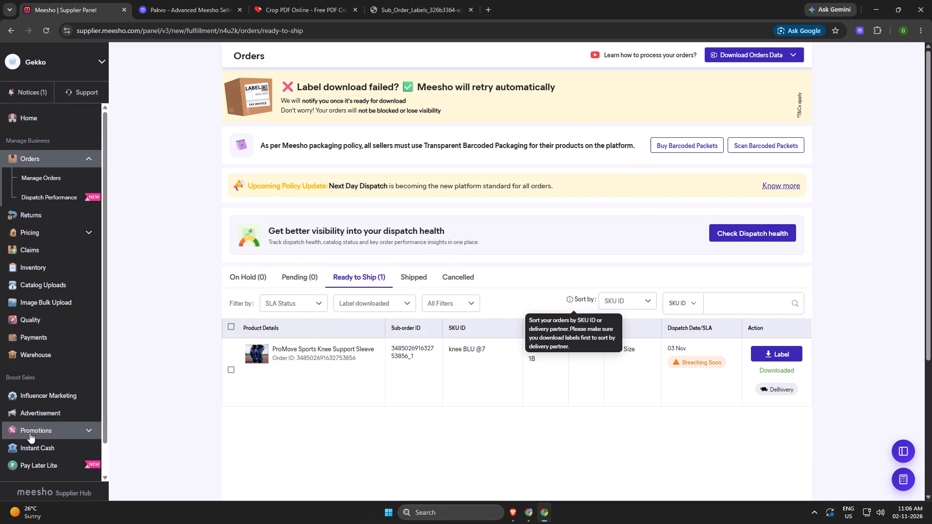
Review the Gekko store's Advertisement overview and its live and paused listing ad campaigns.
left_click(41, 415)
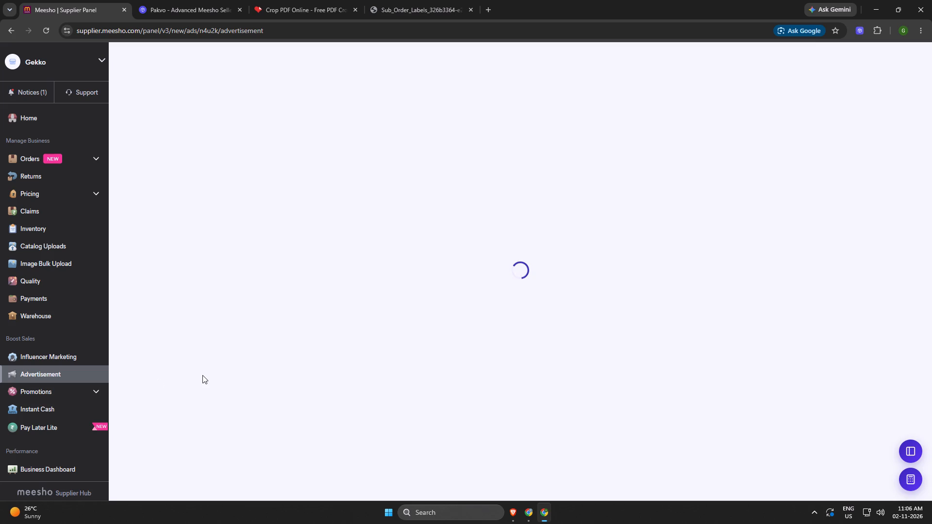
scroll(202, 375, "down", 1)
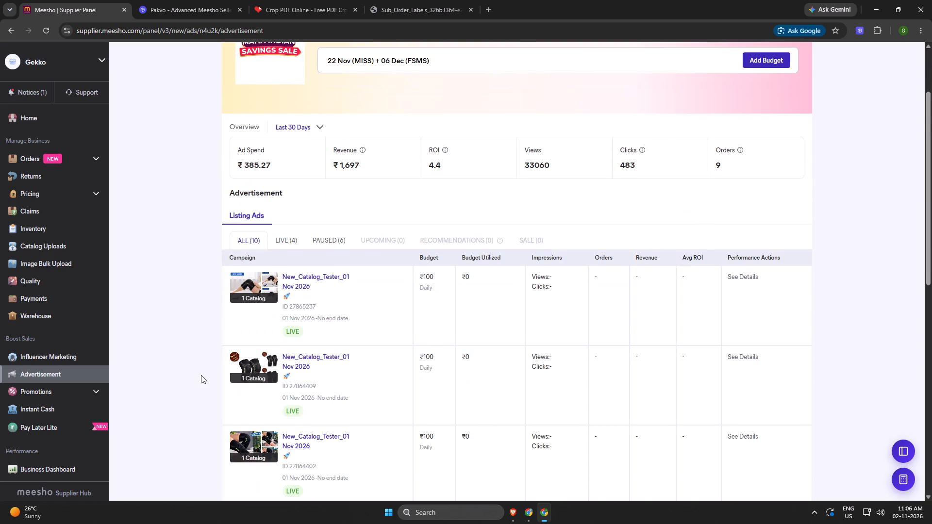
scroll(200, 375, "down", 2)
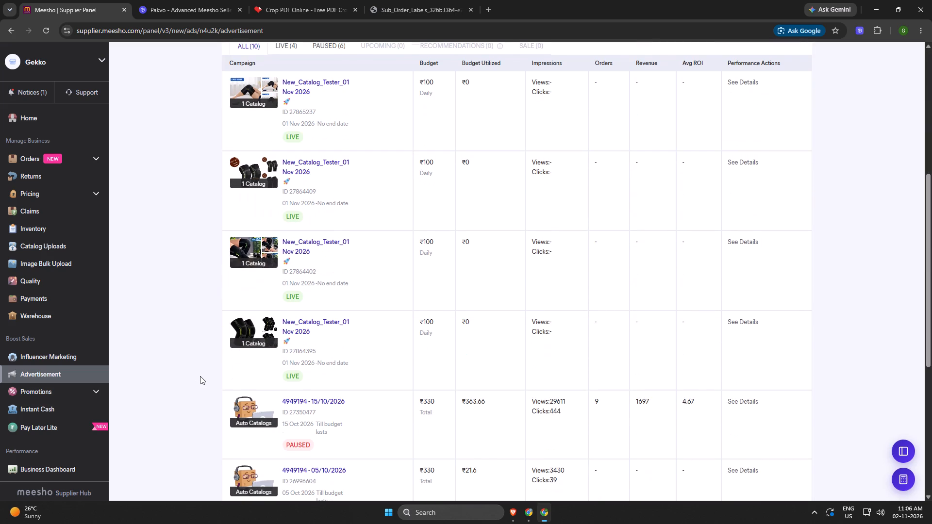
scroll(200, 376, "up", 3)
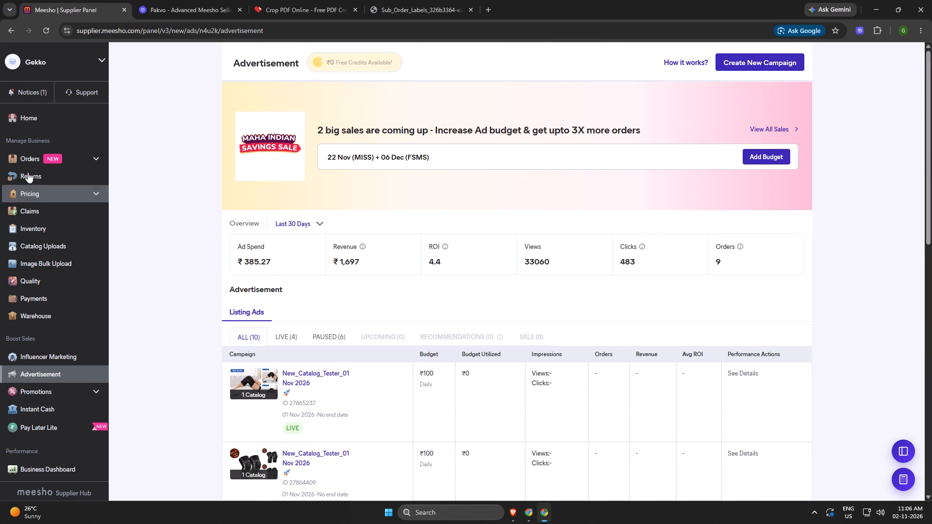
Open the Gekko store's Home dashboard and dismiss the sale opt-in pop-up.
left_click(35, 120)
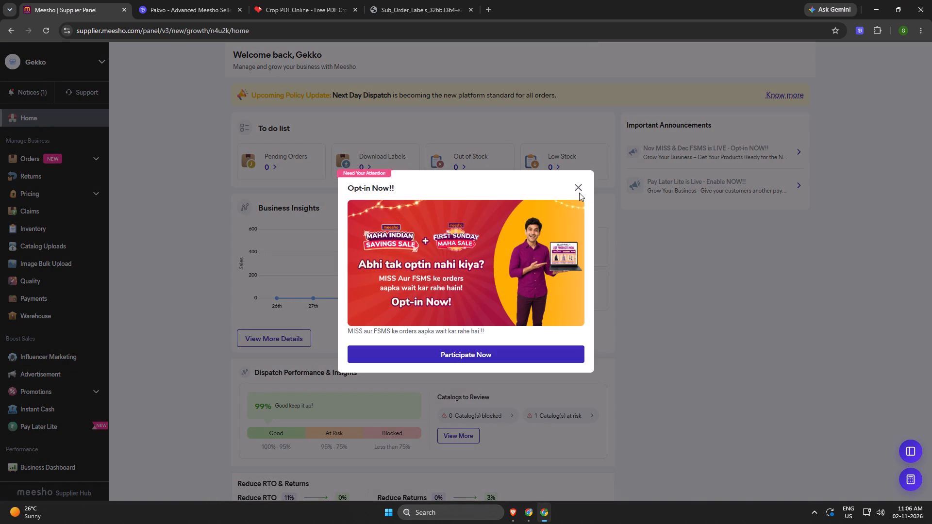
left_click(579, 193)
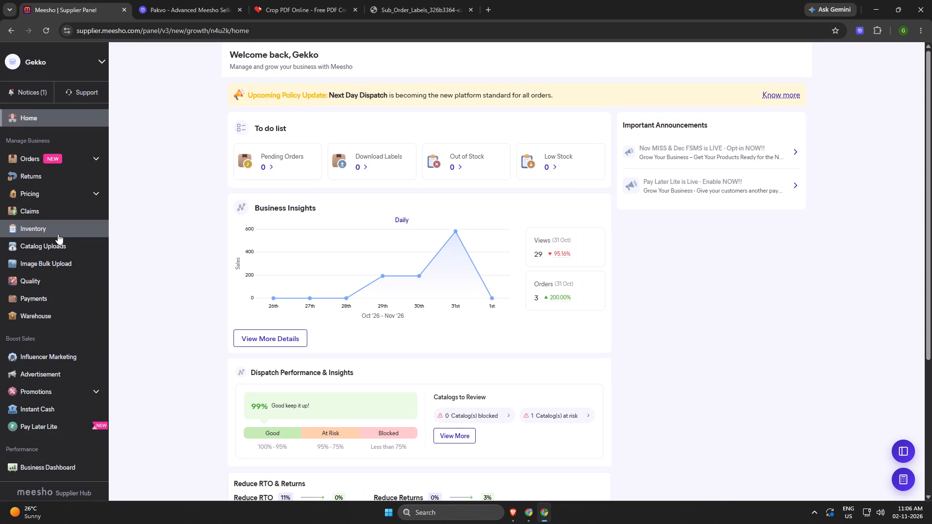
Open the Gekko store's Inventory and go on to its Catalog Uploads page.
left_click(58, 234)
left_click(54, 247)
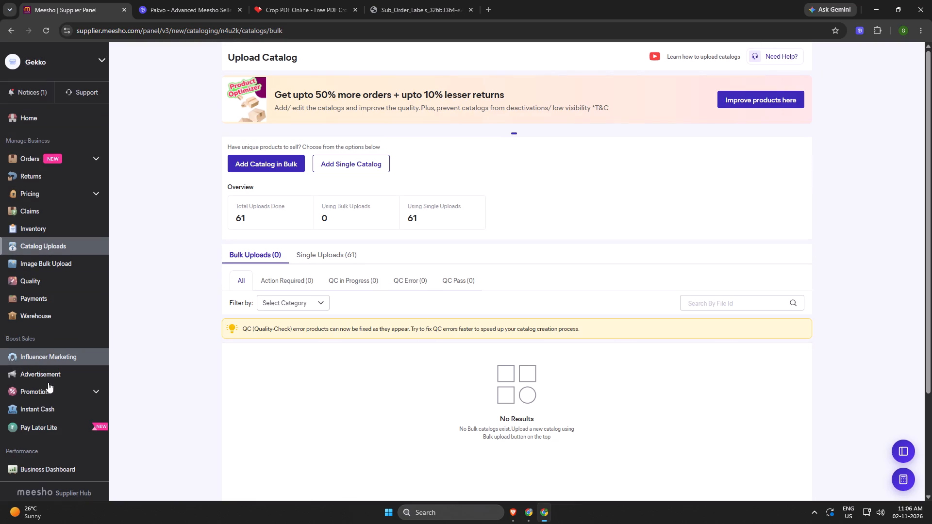
Recheck the Gekko store's Advertisement page and minimize the browser window to show the desktop.
left_click(50, 373)
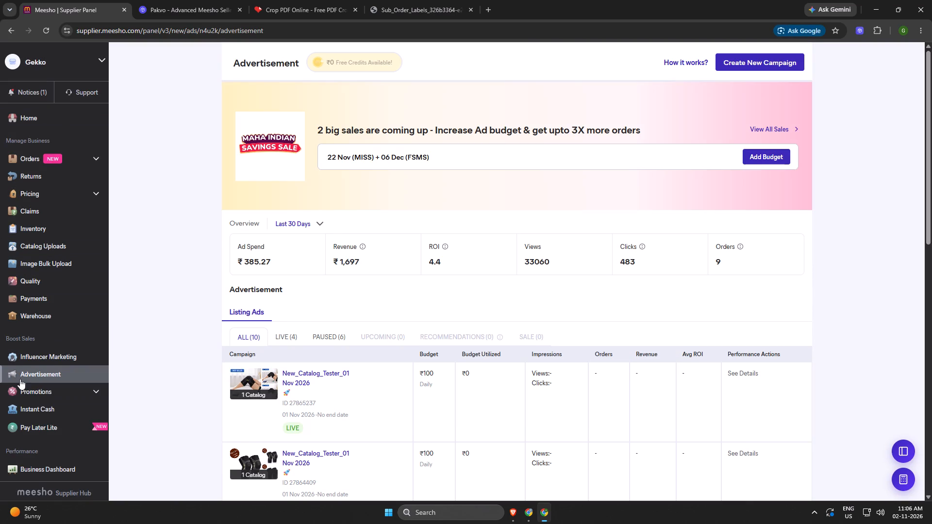
left_click(875, 4)
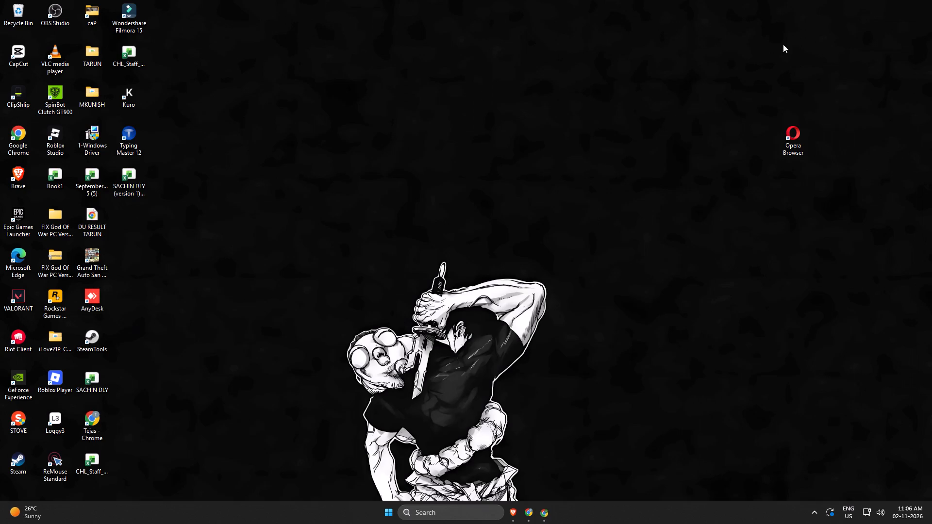
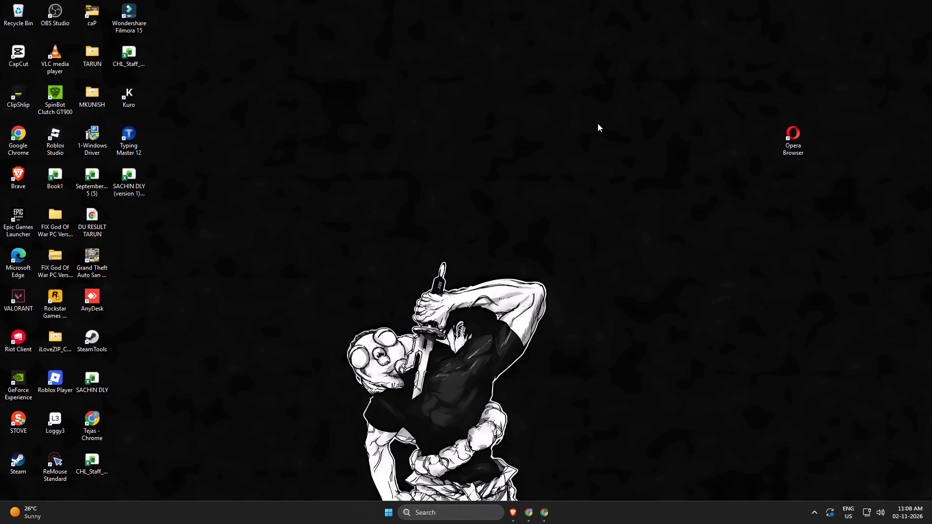
Return to the TEJAS HUB JI store's Orders page and check its On Hold, Pending and Ready to Ship orders.
left_click(517, 509)
left_click(526, 508)
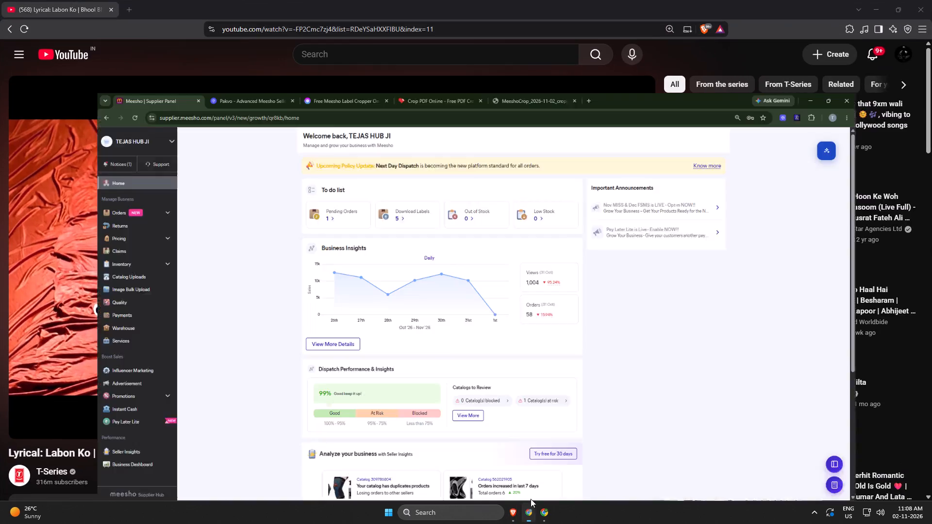
left_click(305, 157)
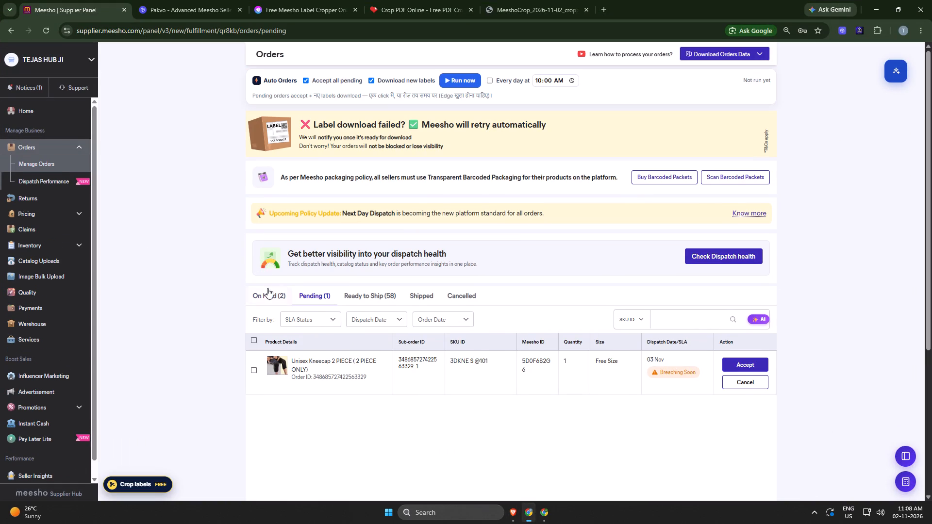
left_click(268, 292)
left_click(324, 297)
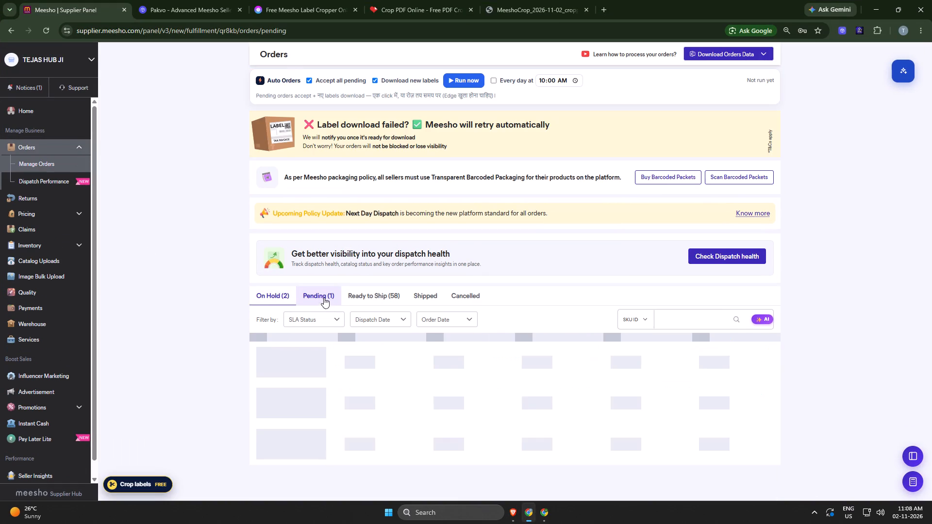
left_click(351, 295)
left_click(372, 316)
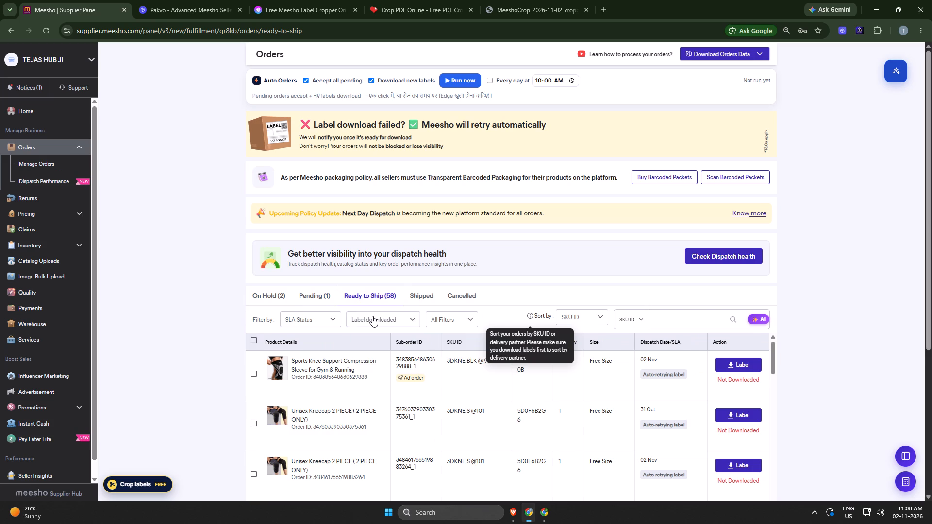
left_click(372, 316)
left_click(313, 316)
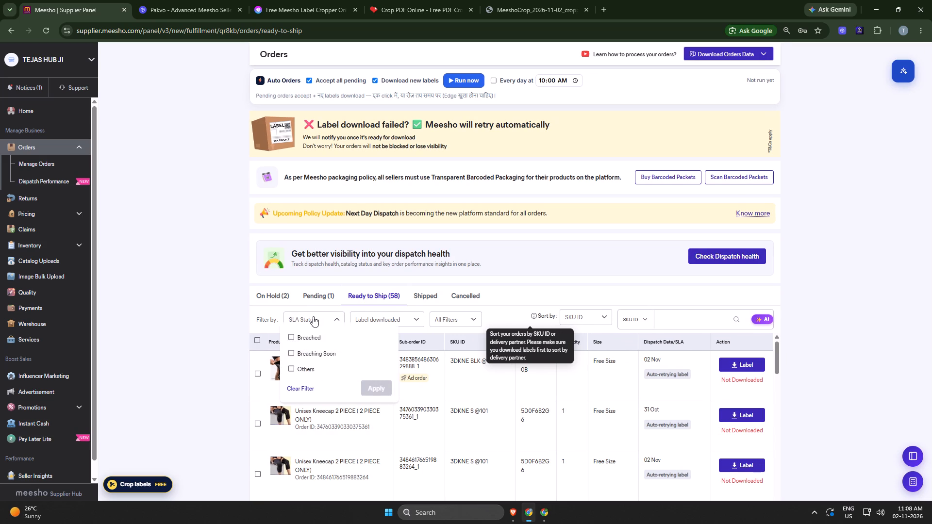
left_click(313, 316)
Filter the Ready to Ship orders by dispatch date Today and orders date Yesterday, and look over the list.
left_click(456, 318)
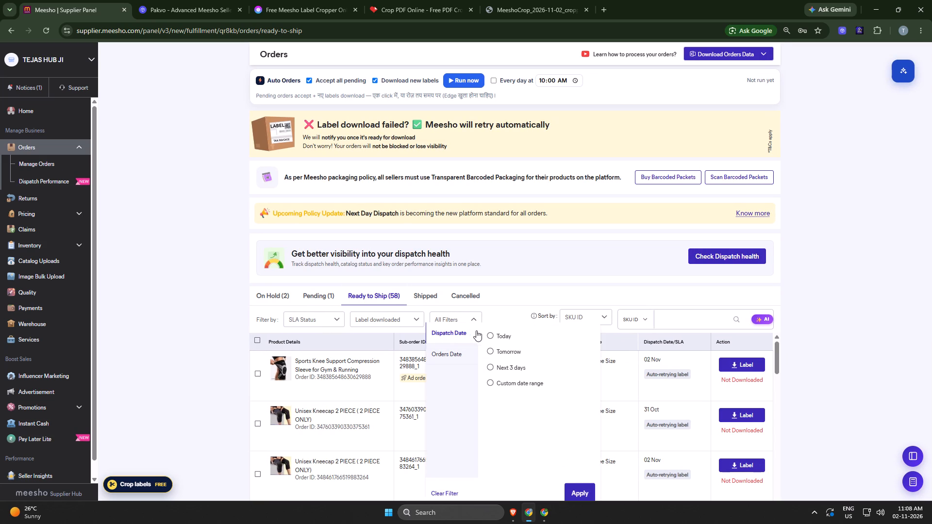
left_click(504, 339)
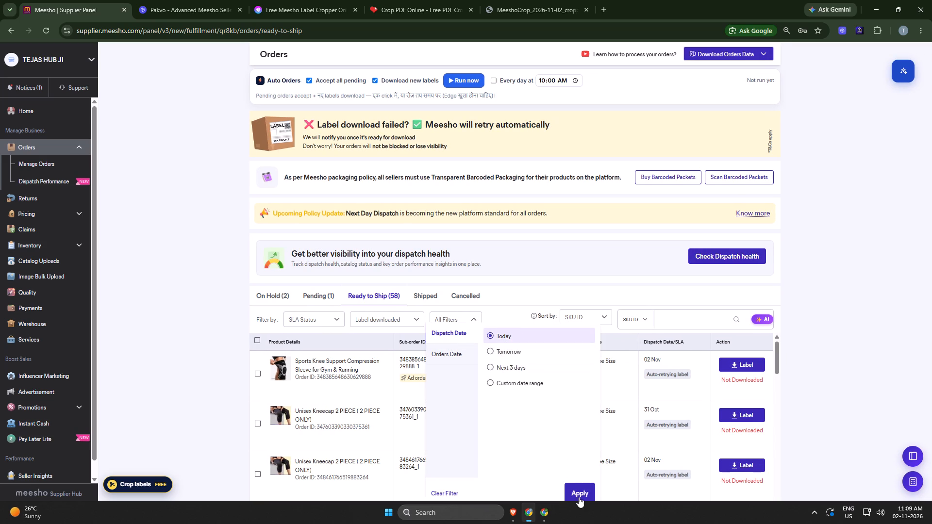
left_click(580, 493)
left_click(434, 324)
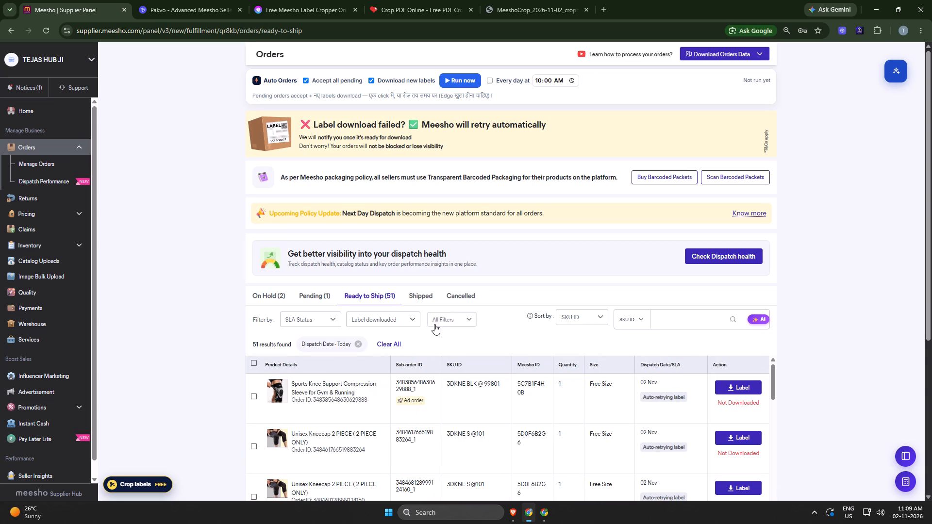
left_click(457, 356)
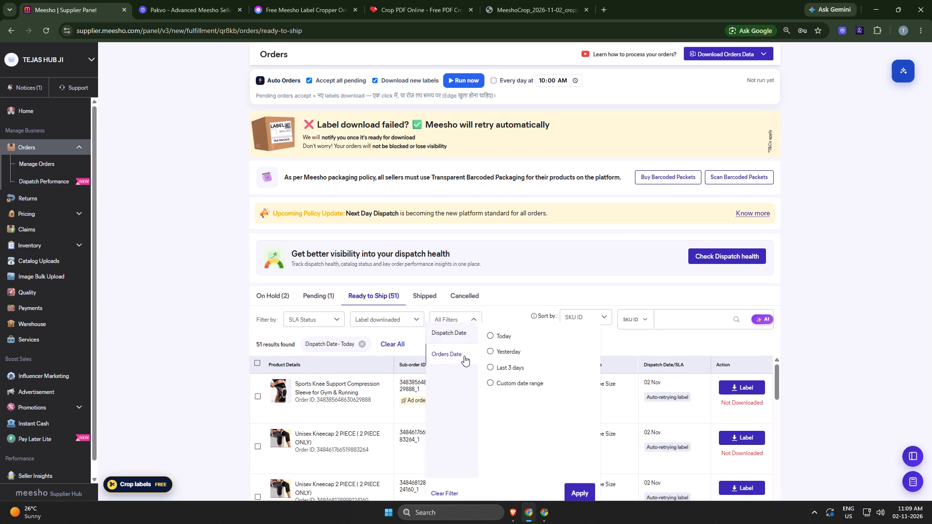
left_click(492, 337)
left_click(492, 356)
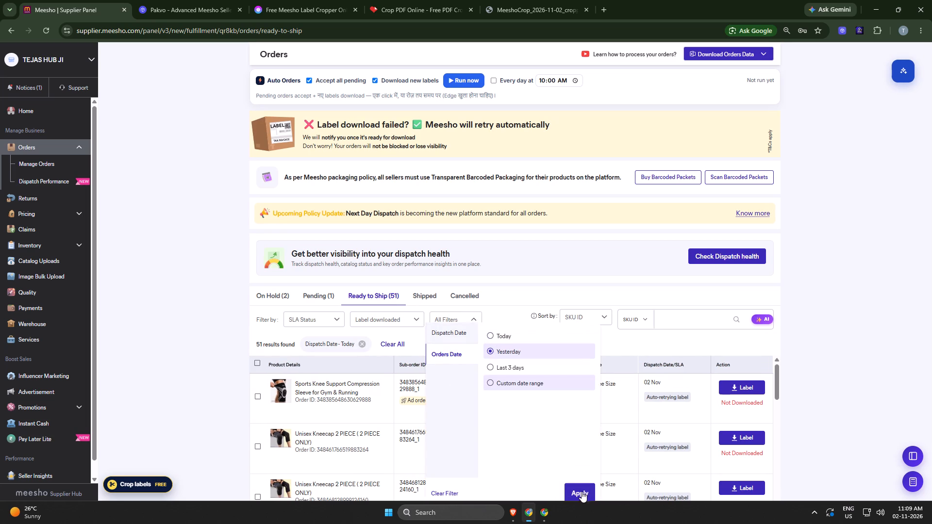
left_click(582, 491)
scroll(478, 308, "down", 2)
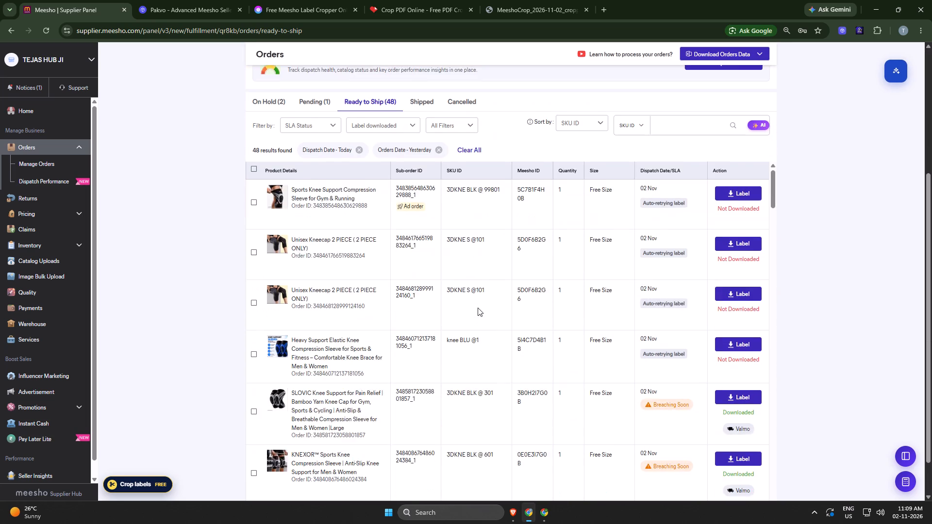
scroll(478, 308, "up", 1)
Change the dispatch date filter to Next 3 days, and clear all filters after checking the list.
left_click(446, 217)
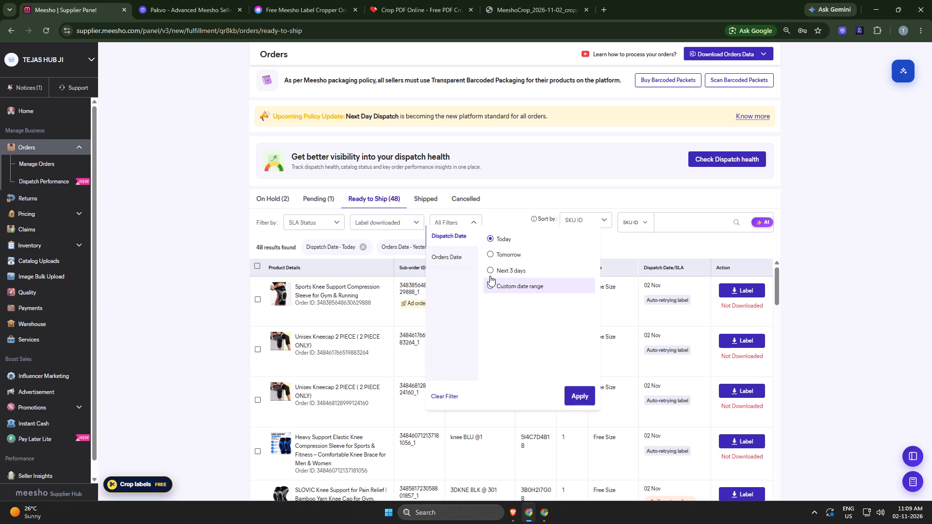
left_click(488, 272)
left_click(586, 398)
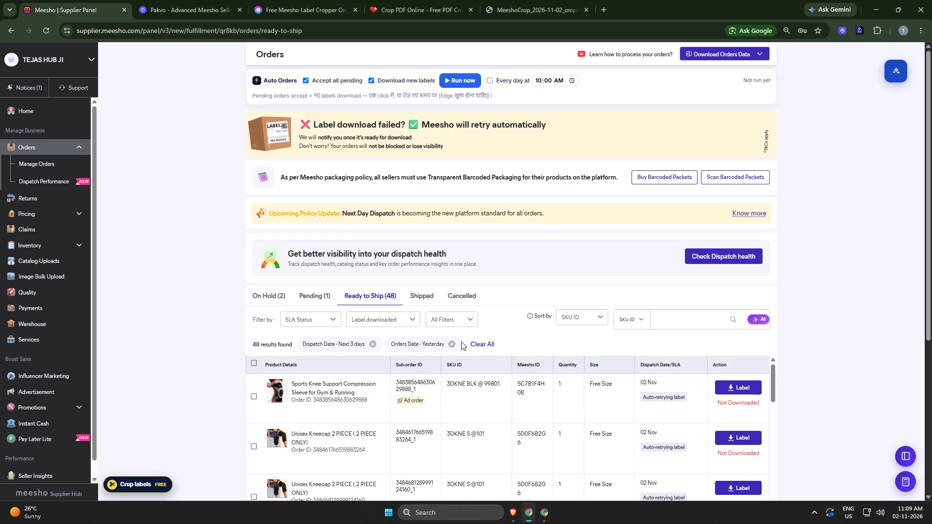
left_click(486, 346)
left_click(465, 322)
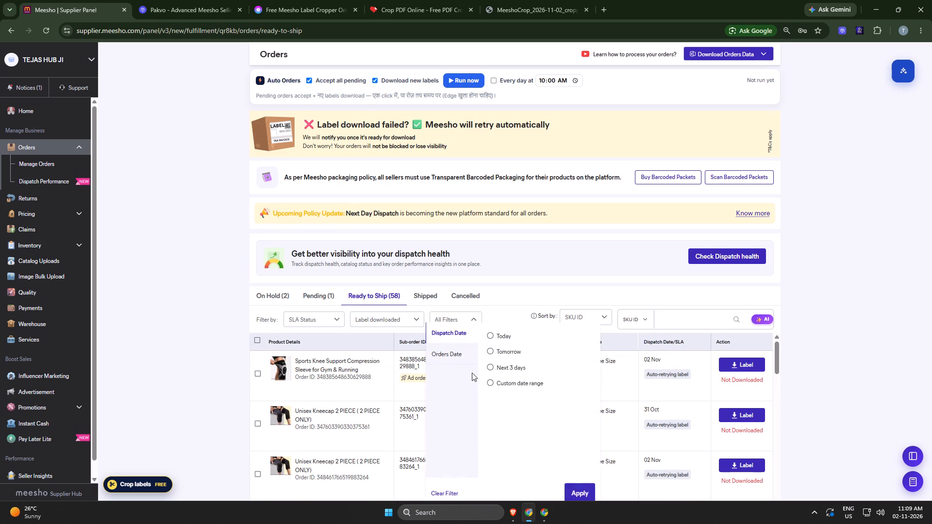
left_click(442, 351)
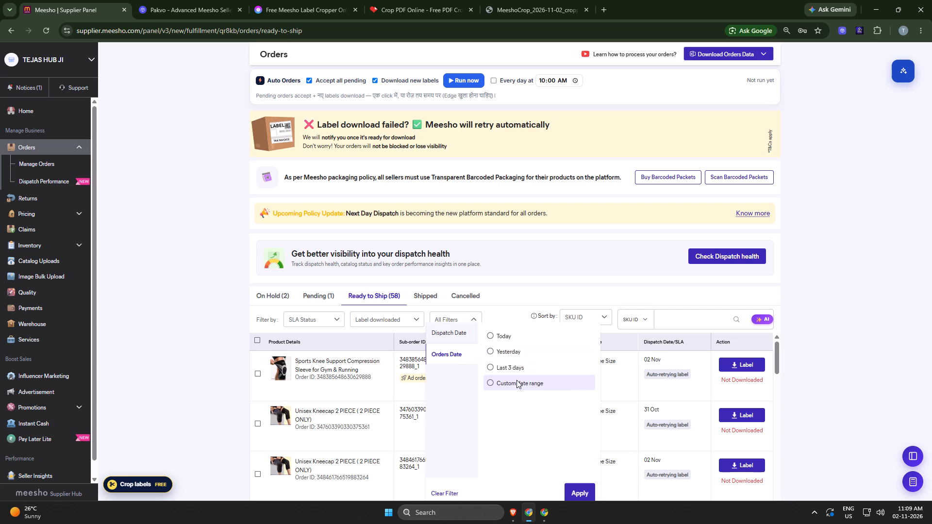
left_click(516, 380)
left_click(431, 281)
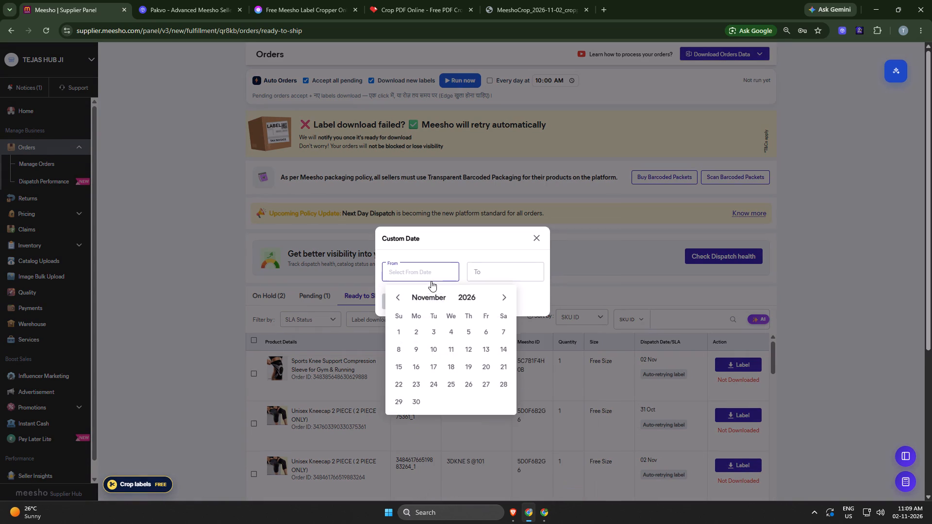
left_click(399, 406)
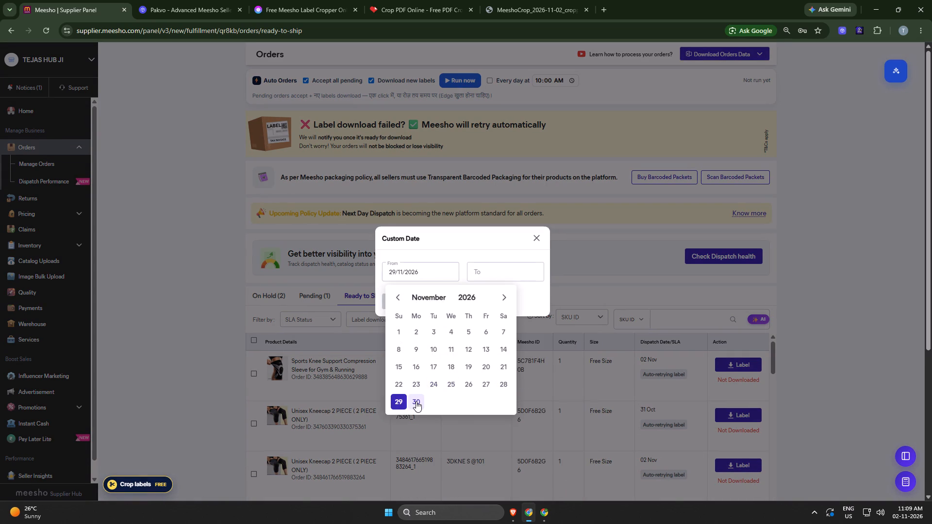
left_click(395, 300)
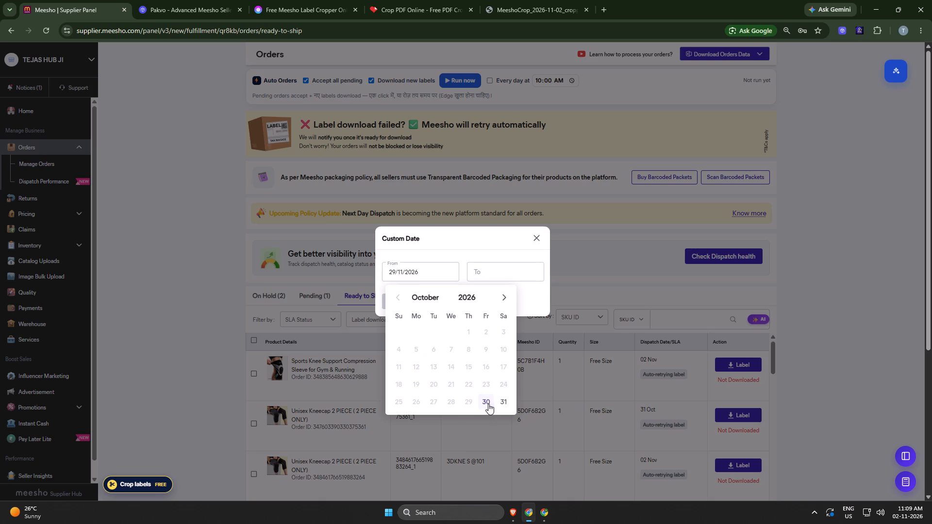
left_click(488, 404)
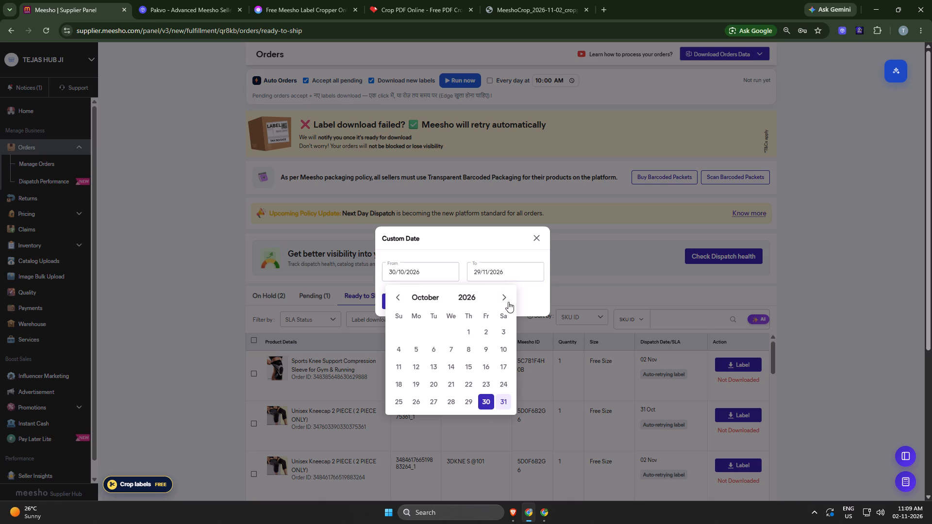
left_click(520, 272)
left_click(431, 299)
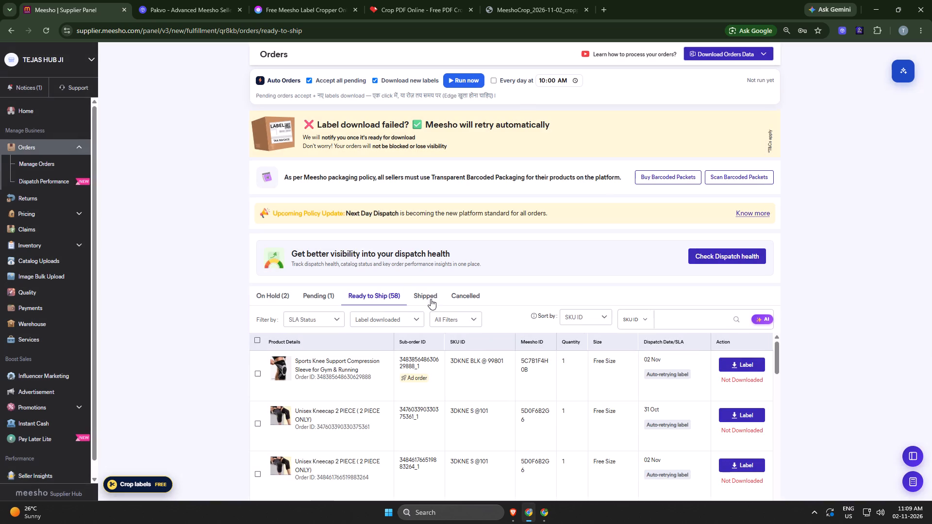
Check the Ready to Ship orders with a custom dispatch date range of 30/10/2026 to 31/10/2026, and clear the filter.
left_click(455, 317)
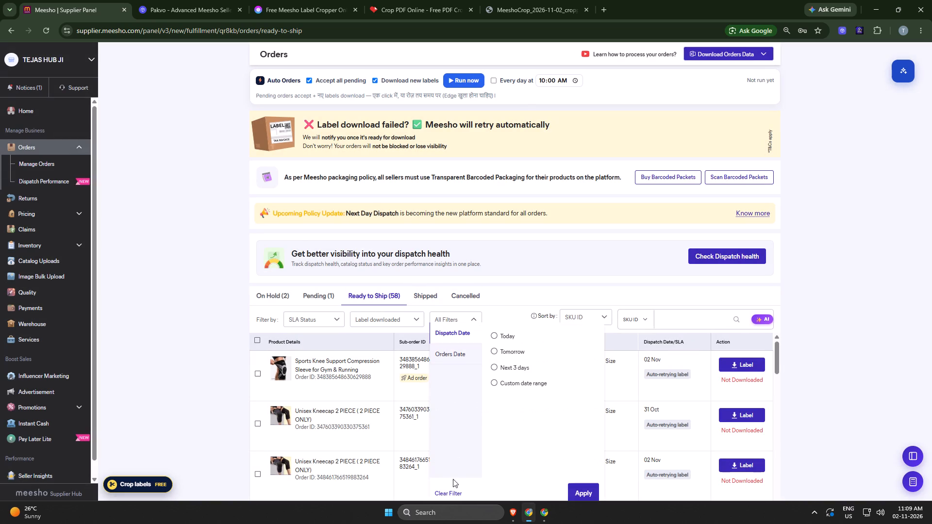
left_click(523, 384)
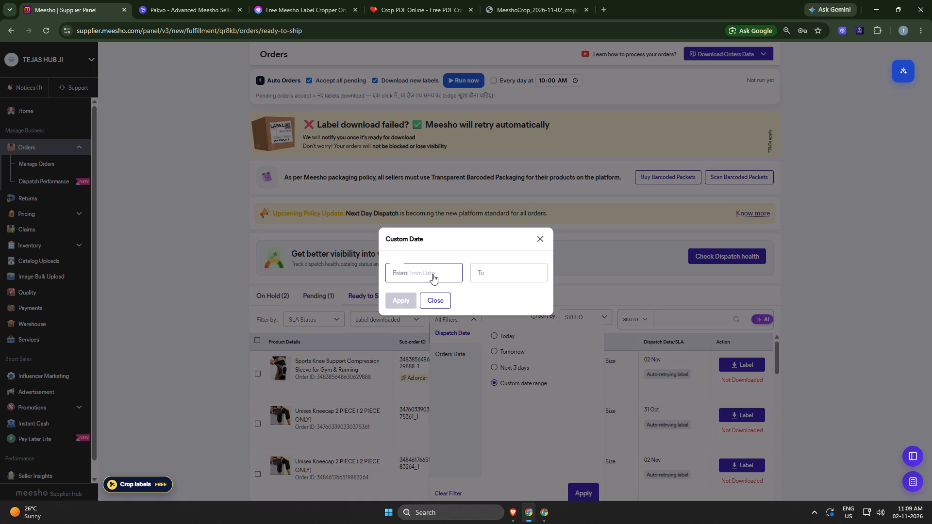
left_click(433, 274)
left_click(392, 297)
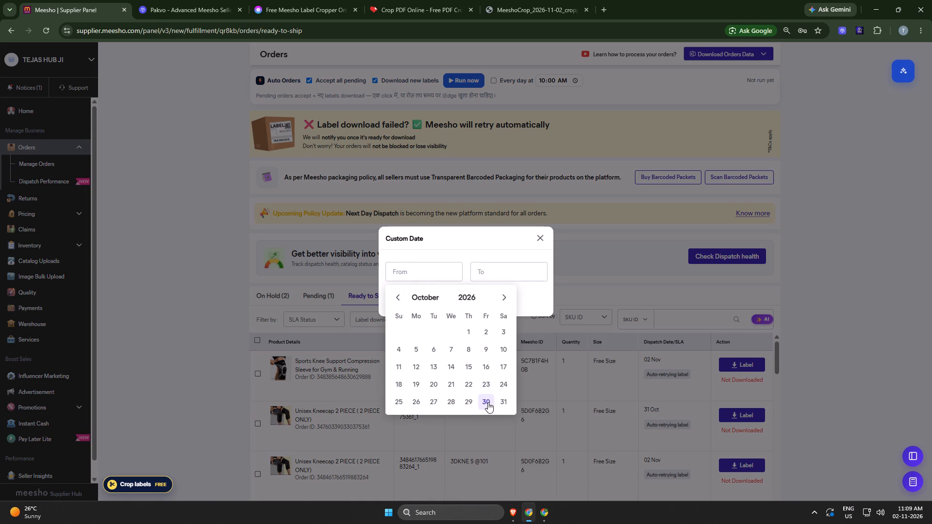
left_click(488, 402)
left_click(503, 403)
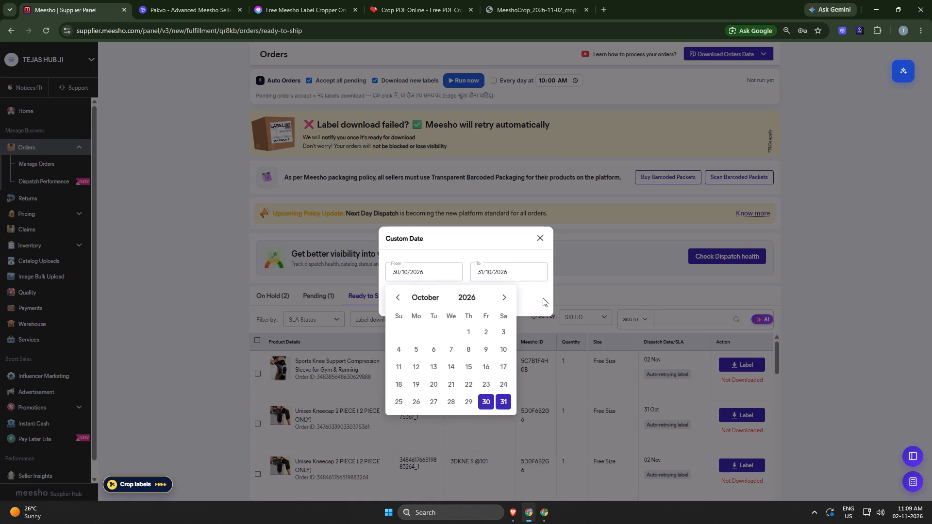
left_click(543, 298)
left_click(395, 300)
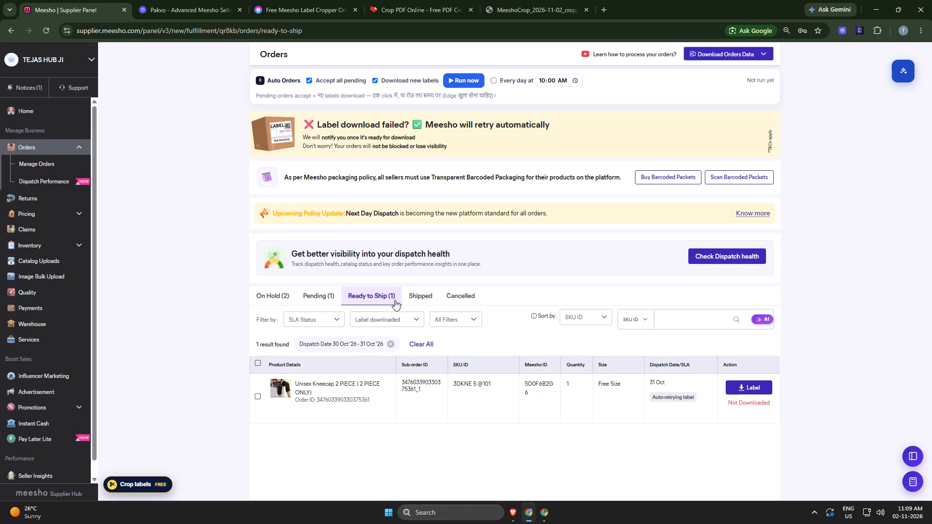
scroll(535, 383, "up", 1)
left_click(463, 311)
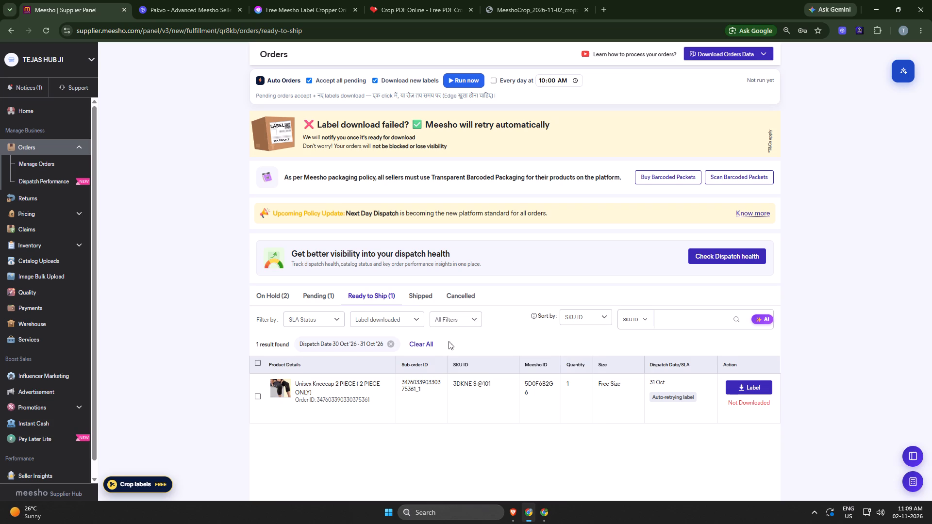
left_click(425, 344)
Filter the Ready to Ship orders by Label downloaded set to No and examine the listed orders.
left_click(403, 323)
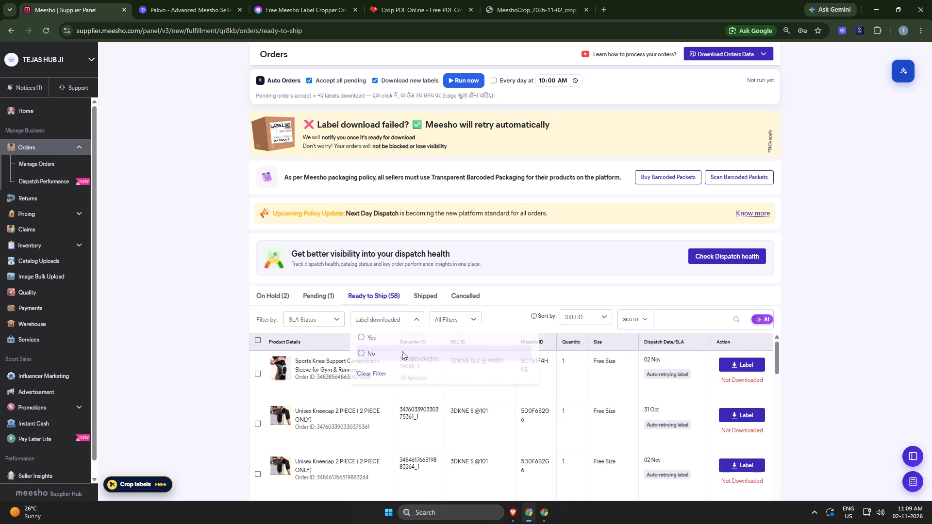
left_click(398, 351)
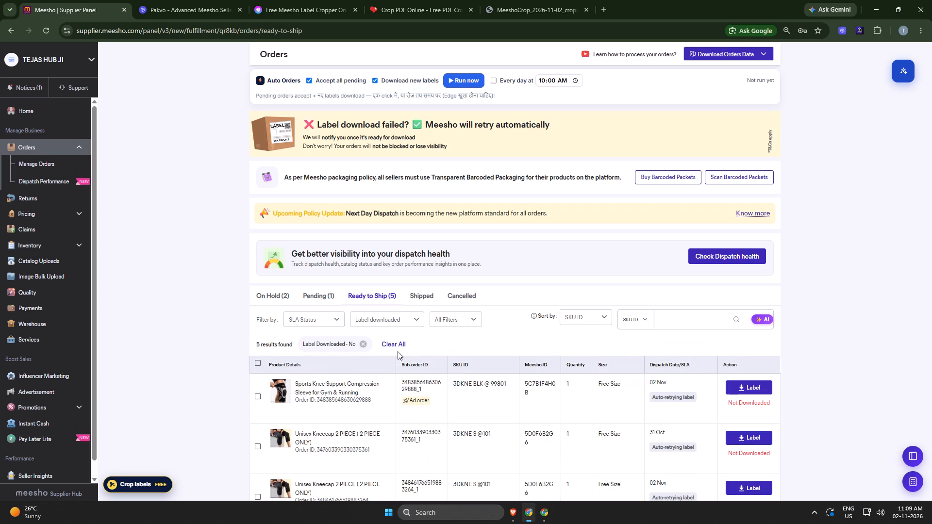
scroll(413, 337, "down", 3)
scroll(574, 378, "down", 3)
scroll(631, 400, "down", 3)
Switch the Label downloaded filter to Yes and look through the Ready to Ship orders.
left_click(393, 328)
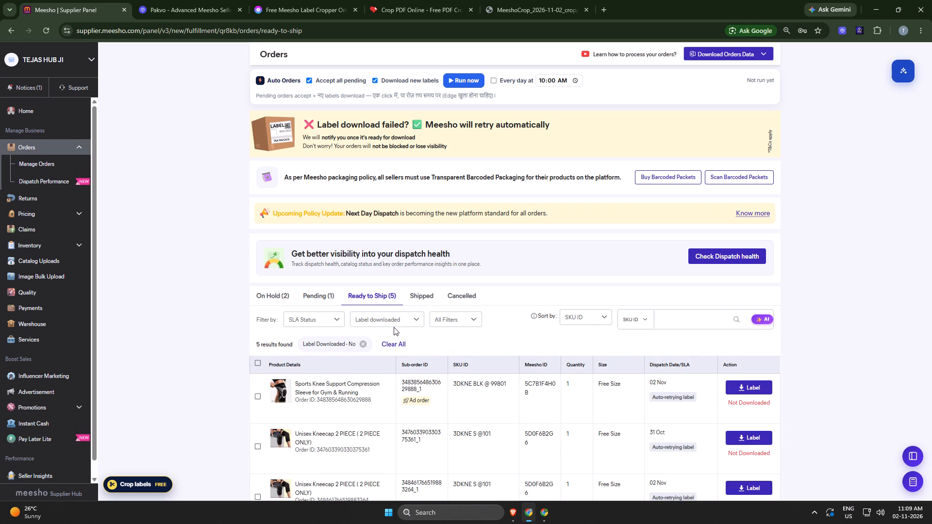
left_click(397, 317)
left_click(371, 339)
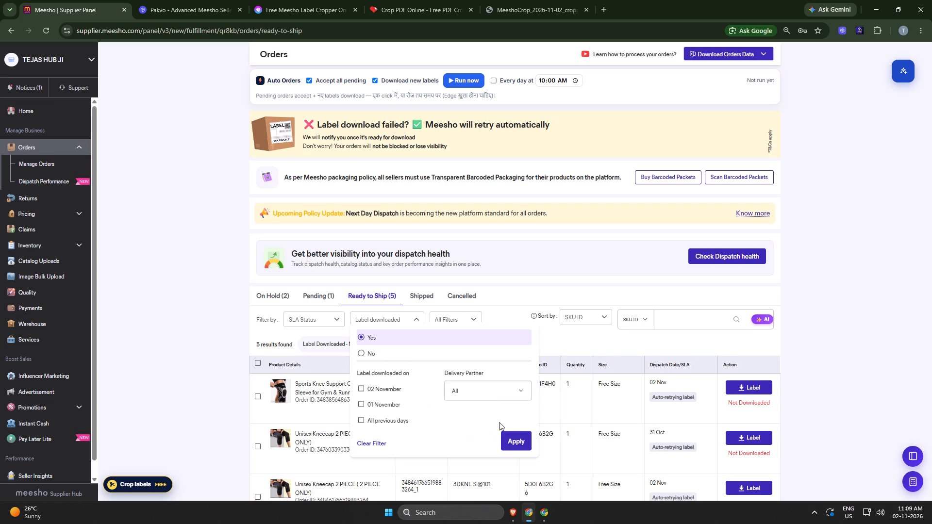
left_click(508, 433)
scroll(523, 272, "down", 2)
scroll(562, 344, "down", 3)
left_click(557, 371)
scroll(563, 321, "down", 5)
scroll(564, 339, "up", 3)
scroll(564, 339, "down", 2)
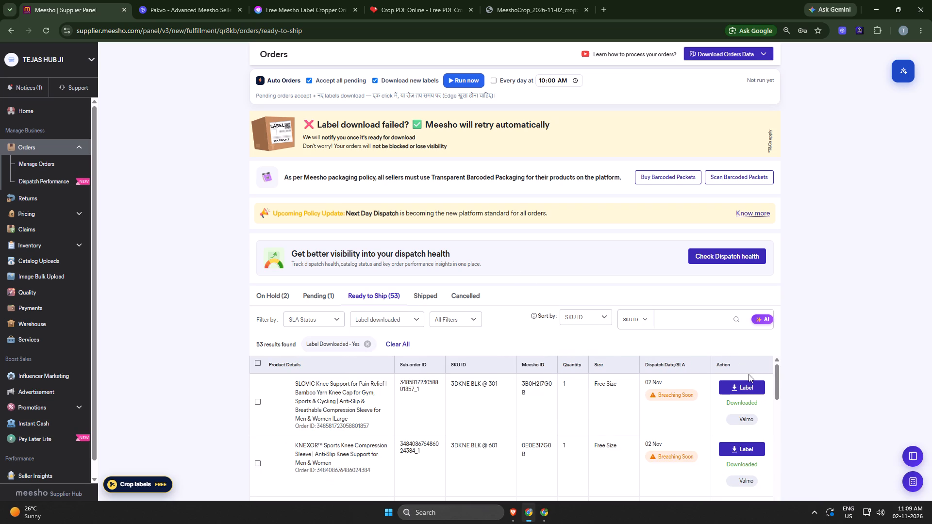
left_click_drag(778, 379, 770, 353)
scroll(843, 271, "down", 5)
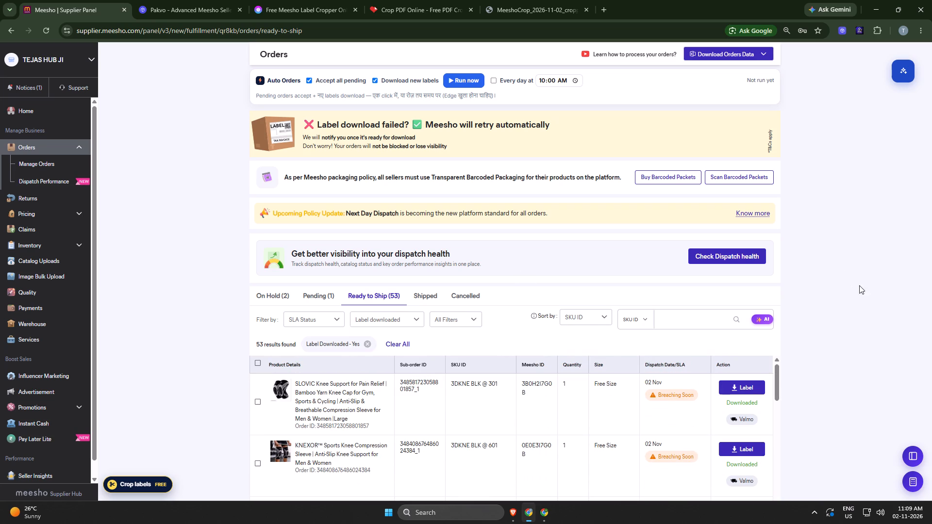
left_click(860, 285)
Reopen Manage Orders and look through the unfiltered Ready to Ship orders.
left_click(53, 162)
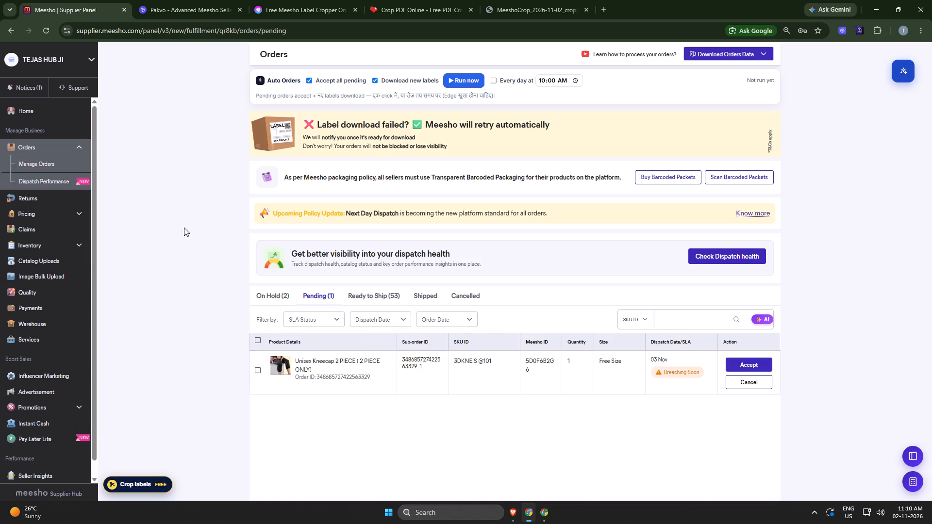
left_click(343, 292)
scroll(404, 244, "down", 5)
scroll(403, 244, "up", 5)
scroll(403, 244, "down", 6)
scroll(403, 244, "up", 5)
scroll(403, 244, "down", 5)
scroll(403, 244, "up", 5)
scroll(403, 244, "down", 5)
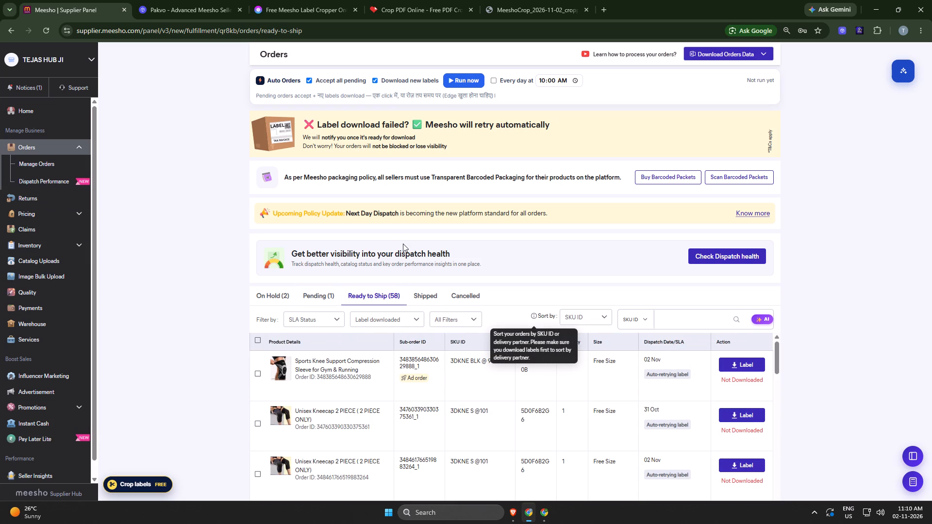
Filter the Ready to Ship orders to labels downloaded on 01 November, with Label downloaded set to Yes.
scroll(401, 233, "down", 2, "ctrl")
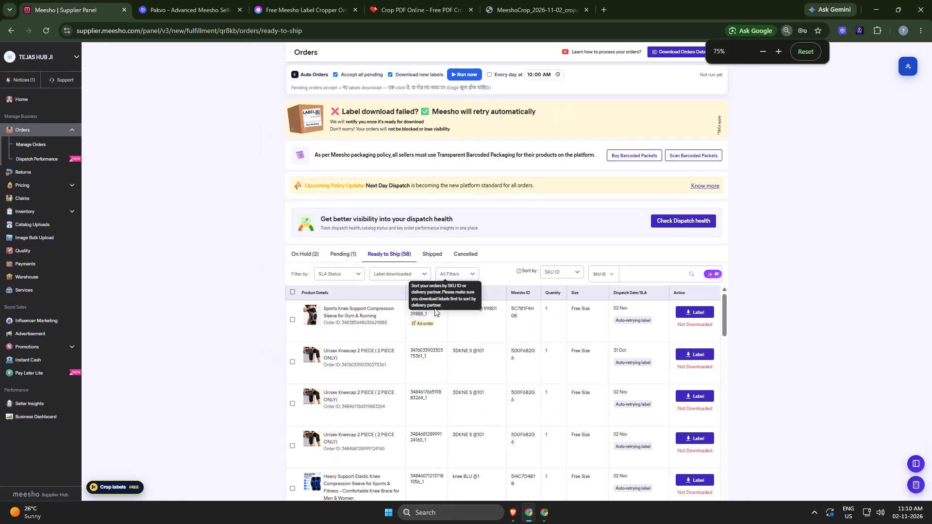
scroll(434, 308, "down", 4)
scroll(434, 308, "up", 6)
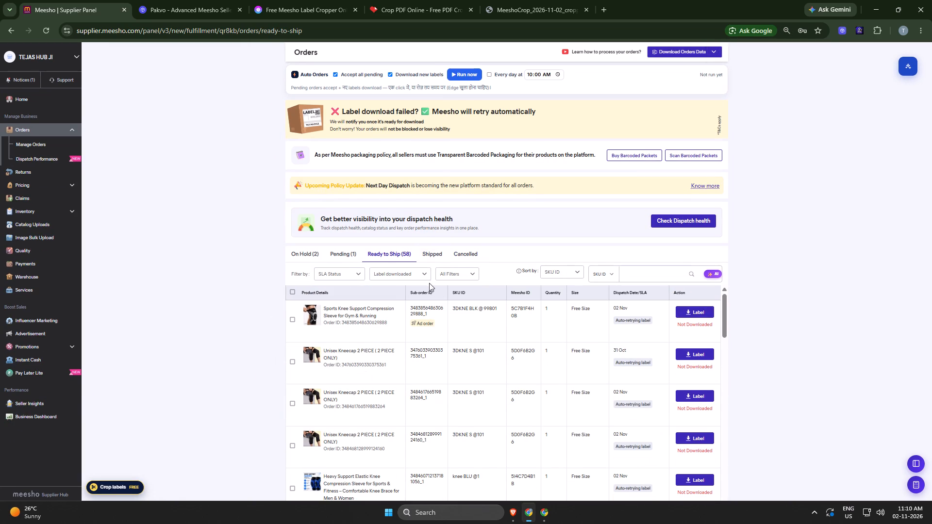
left_click(421, 269)
left_click(401, 290)
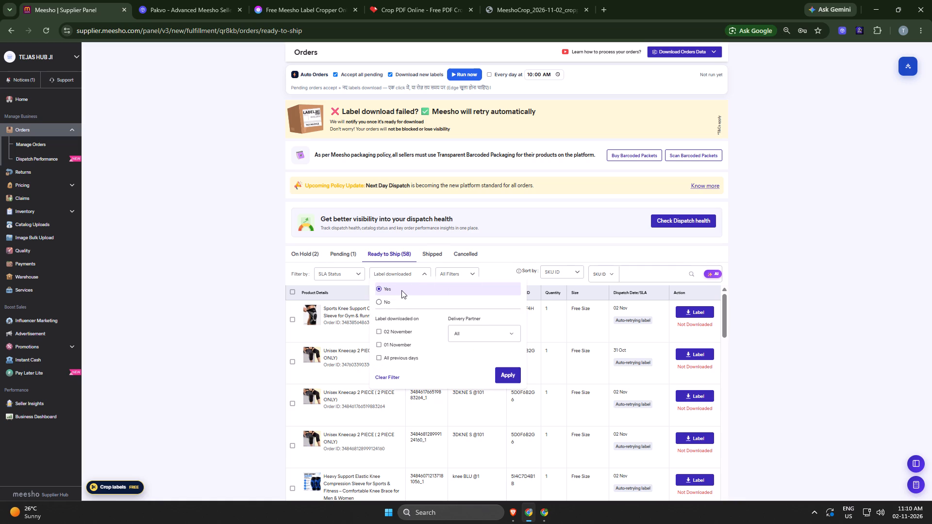
left_click(399, 347)
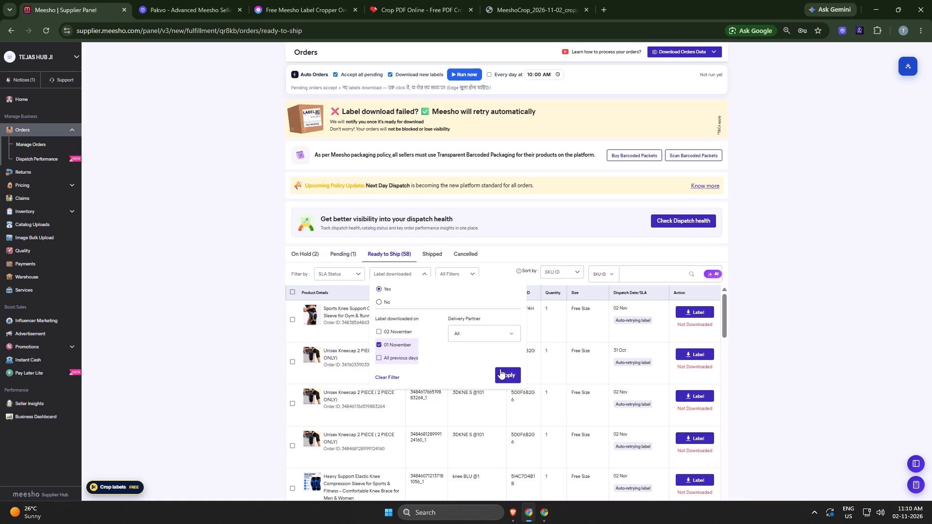
left_click(509, 376)
Examine the filtered orders' products, dispatch dates, SLA status and delivery partners through to the end of the list.
scroll(499, 262, "down", 1)
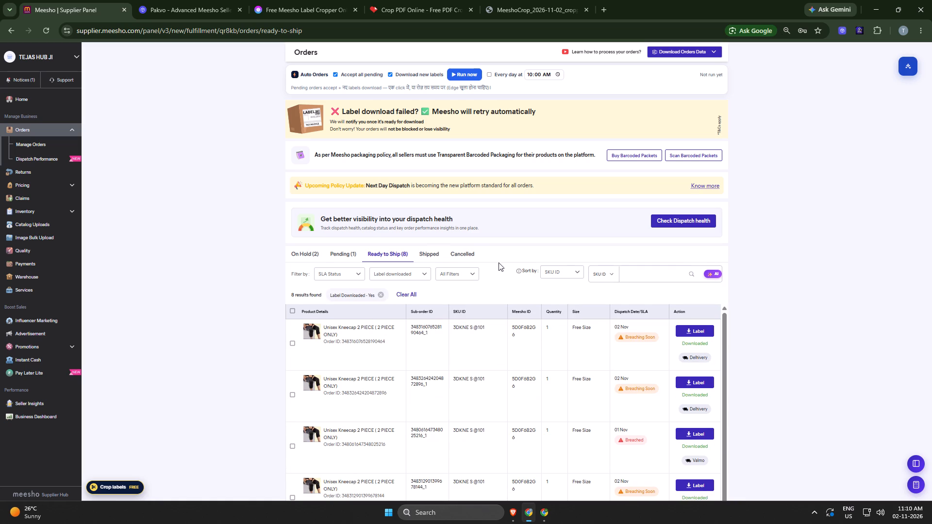
scroll(499, 262, "down", 1)
scroll(546, 375, "down", 8)
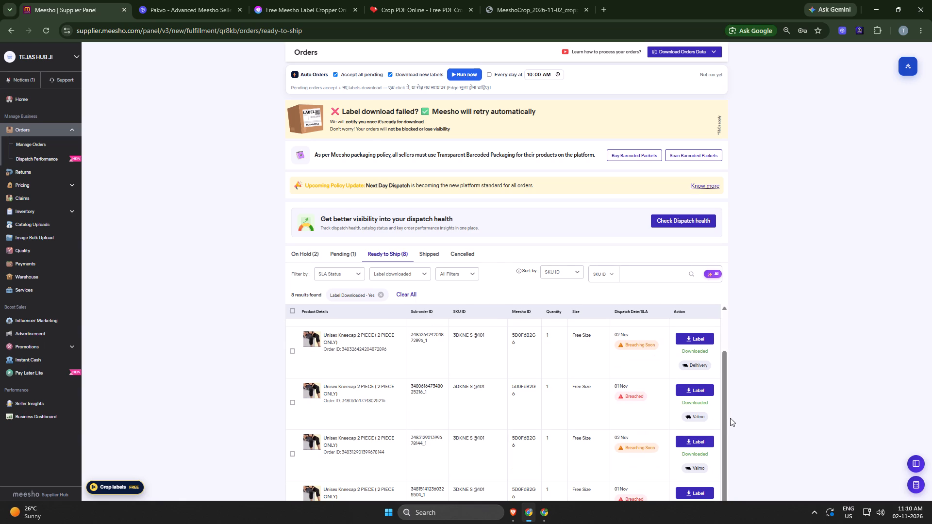
left_click_drag(723, 422, 724, 457)
left_click_drag(724, 449, 721, 486)
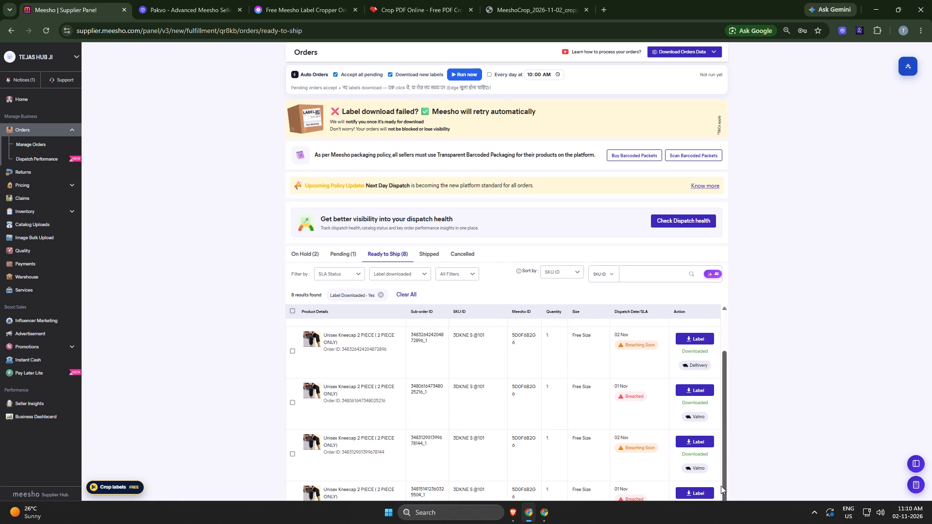
left_click_drag(721, 486, 724, 470)
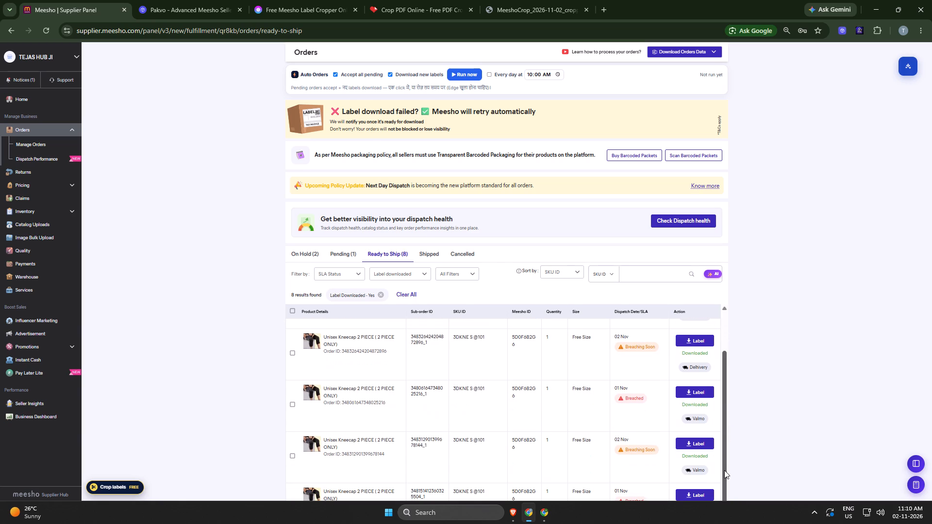
left_click_drag(724, 470, 721, 486)
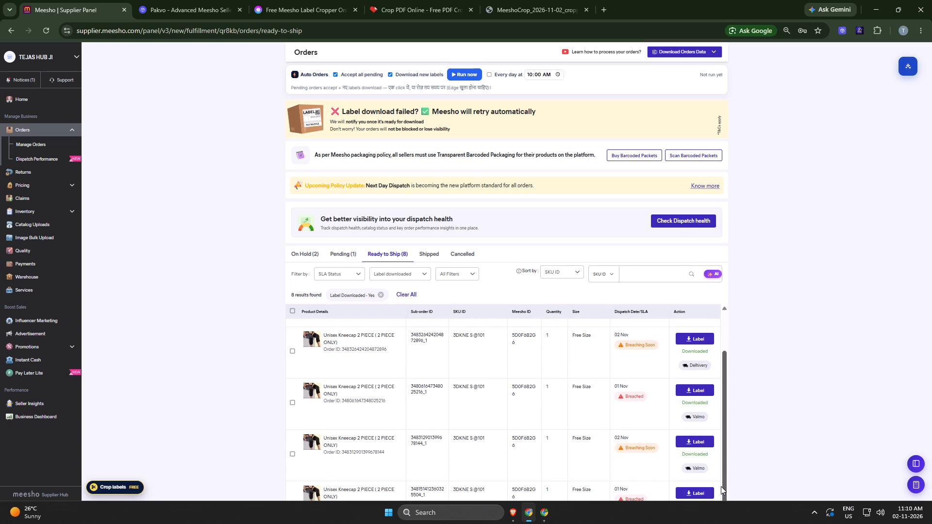
left_click_drag(721, 486, 711, 369)
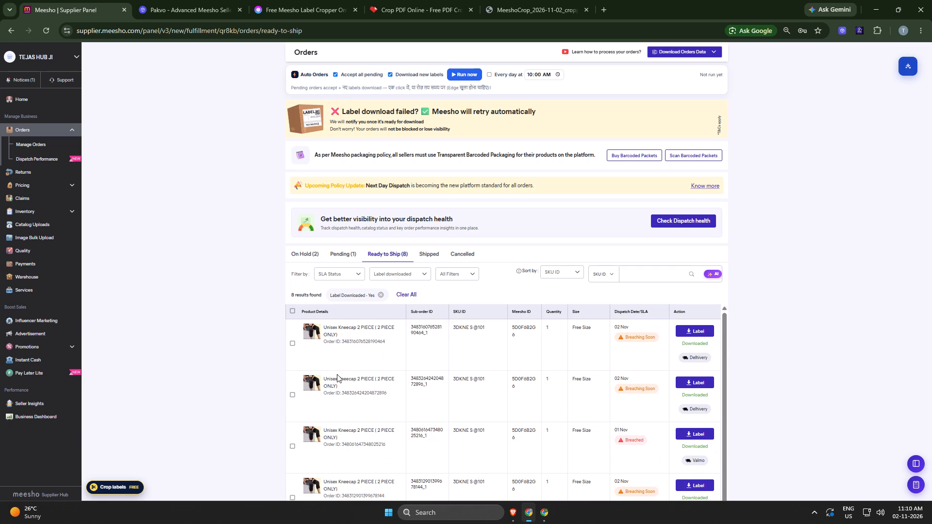
scroll(337, 375, "down", 5)
scroll(365, 406, "up", 5)
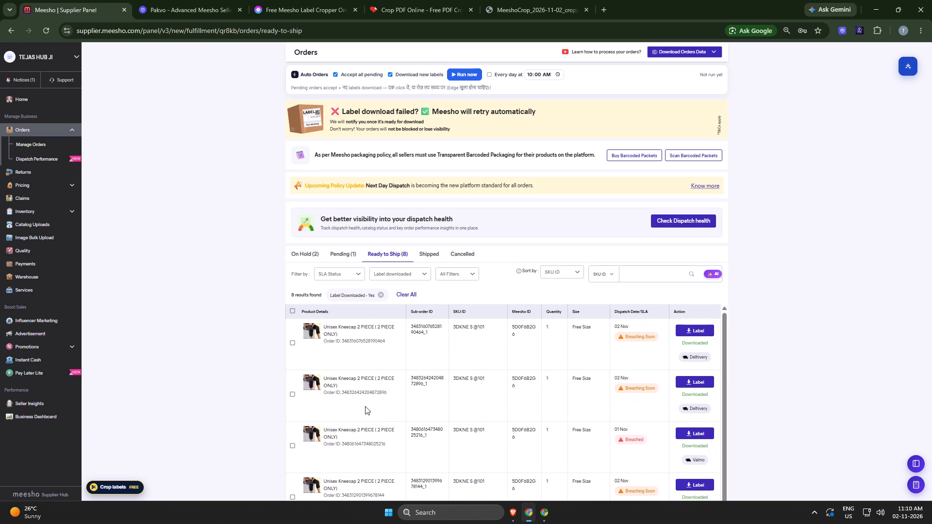
scroll(511, 428, "down", 8)
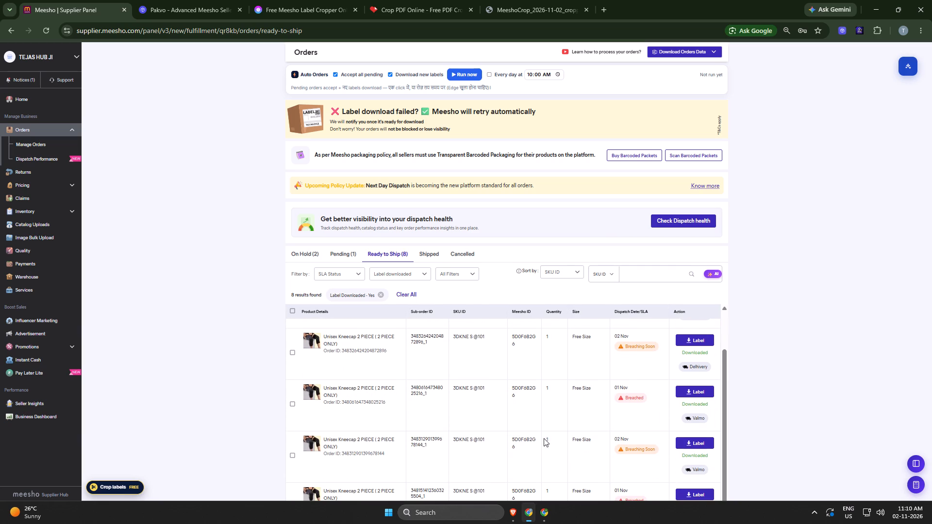
scroll(584, 235, "down", 3, "ctrl")
scroll(584, 235, "up", 1, "ctrl")
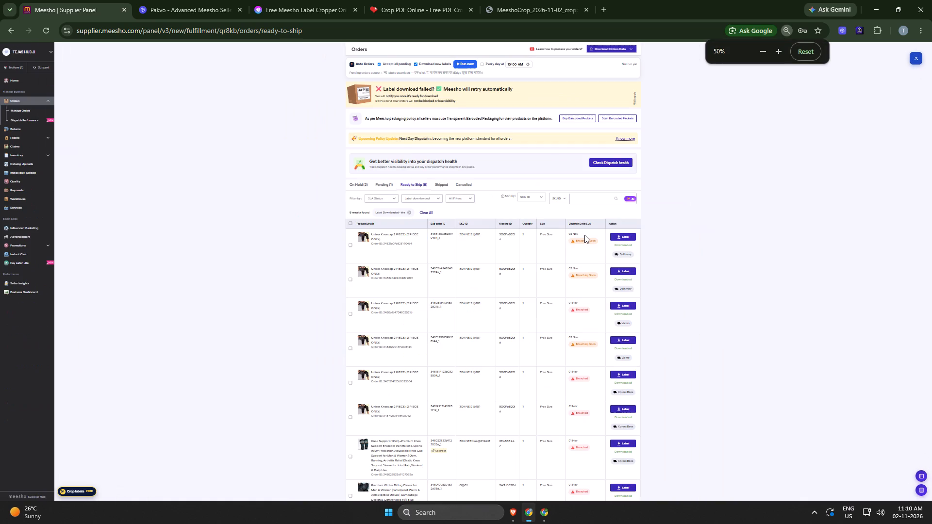
scroll(501, 344, "down", 2)
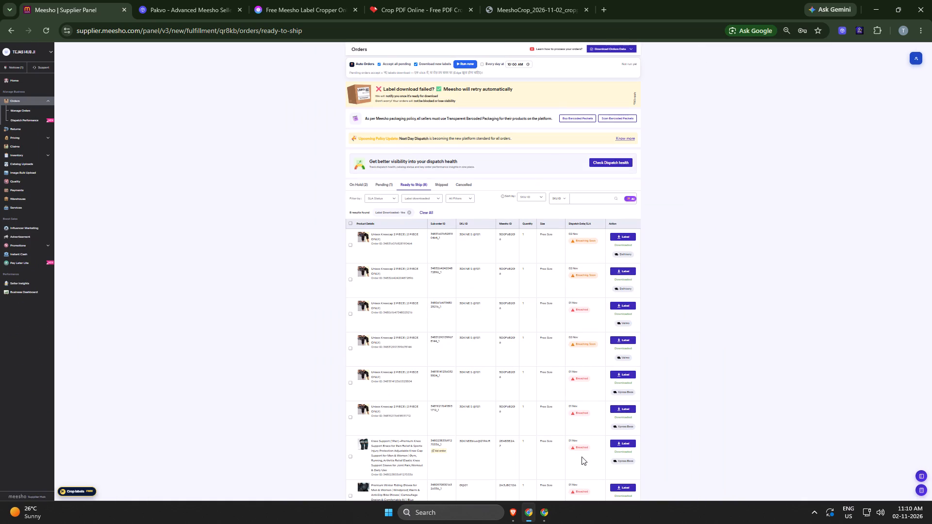
scroll(563, 321, "down", 3)
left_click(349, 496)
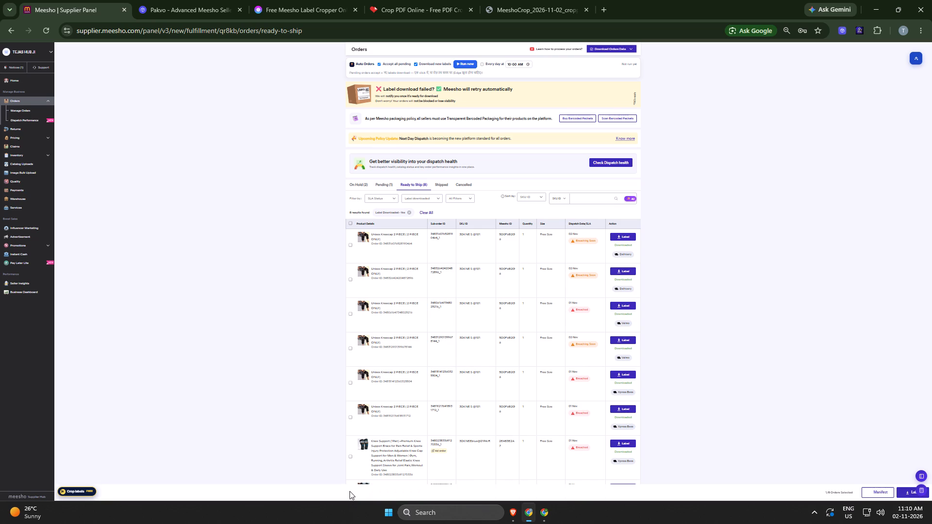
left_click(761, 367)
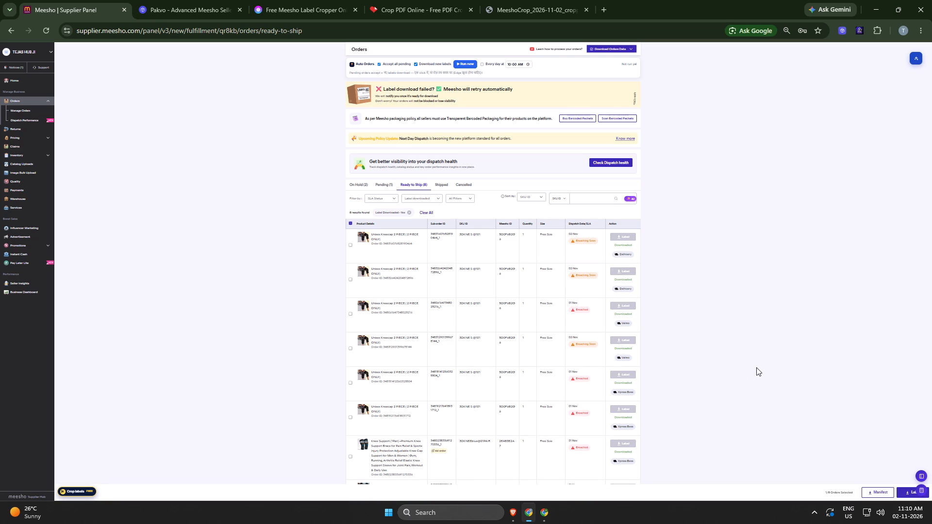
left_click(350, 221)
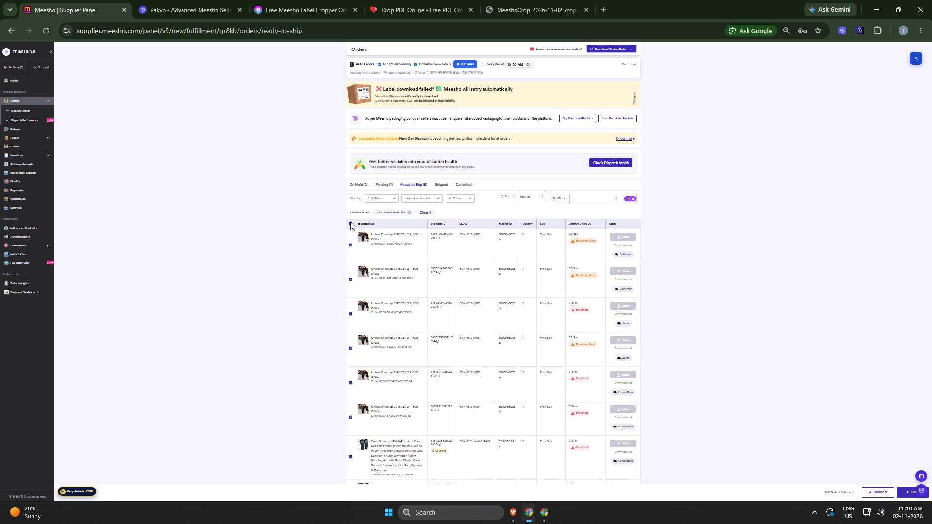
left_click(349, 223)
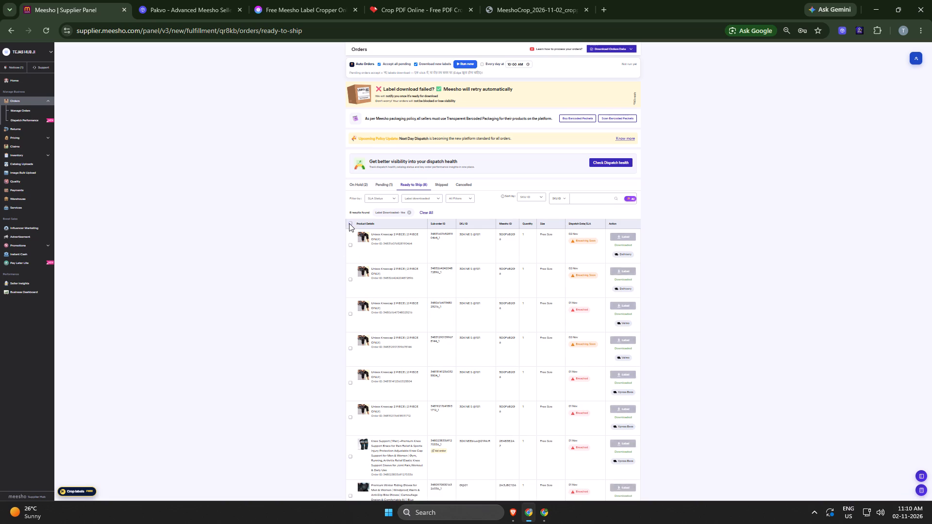
double_click(447, 484)
key("ctrl+c")
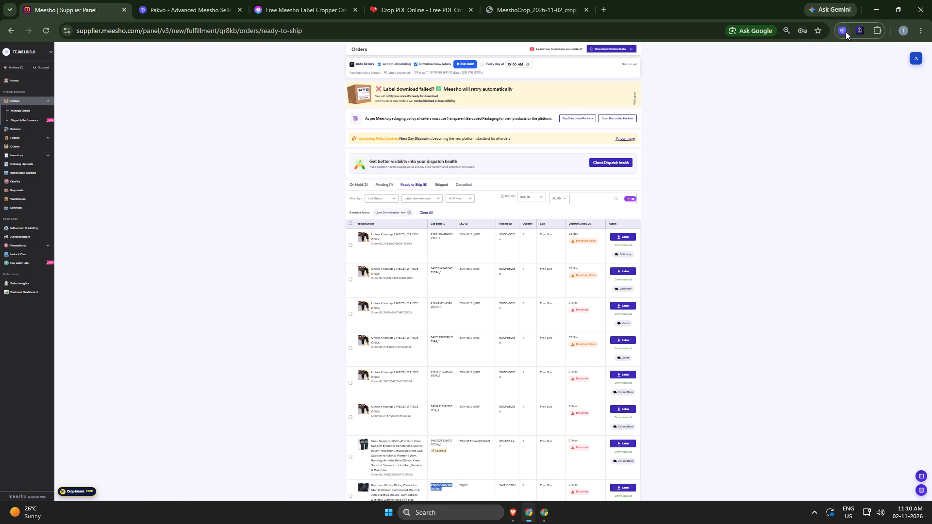
left_click(538, 0)
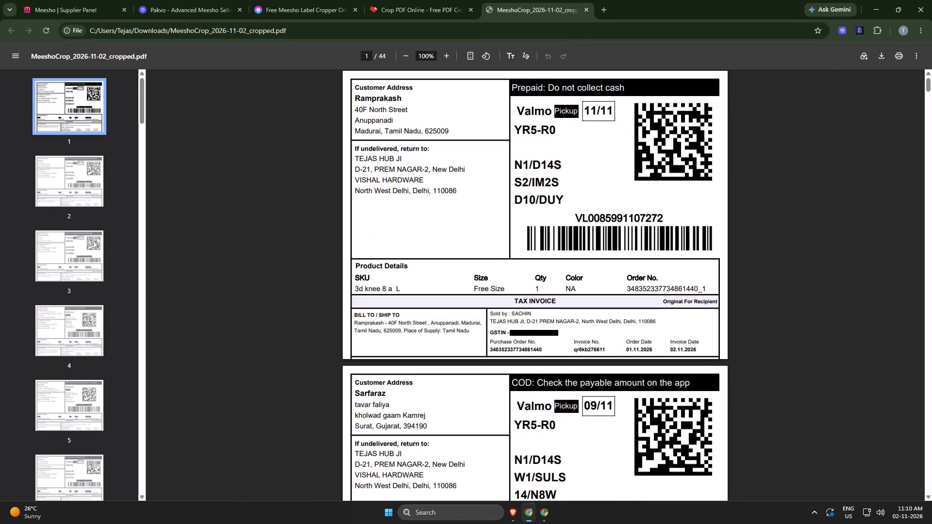
key("ctrl+f")
key("ctrl+v")
key("ctrl+v")
key("Return")
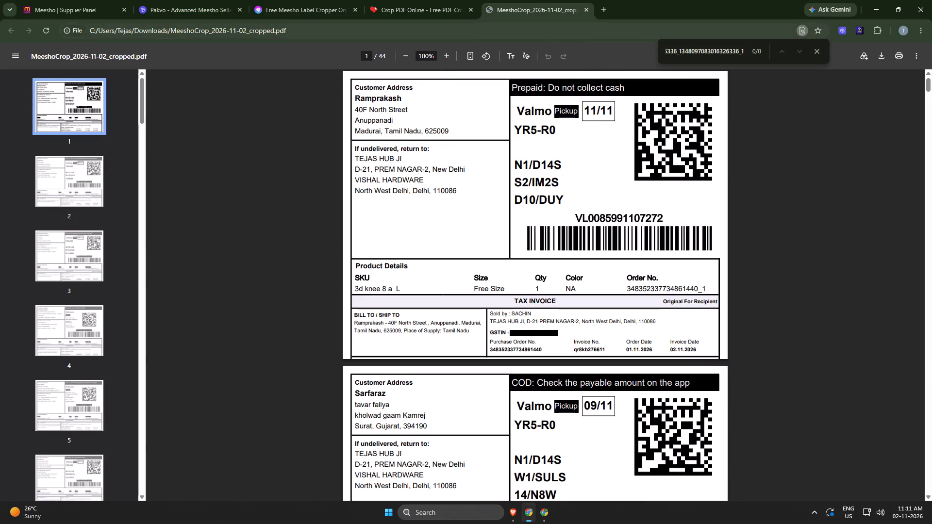
left_click(46, 0)
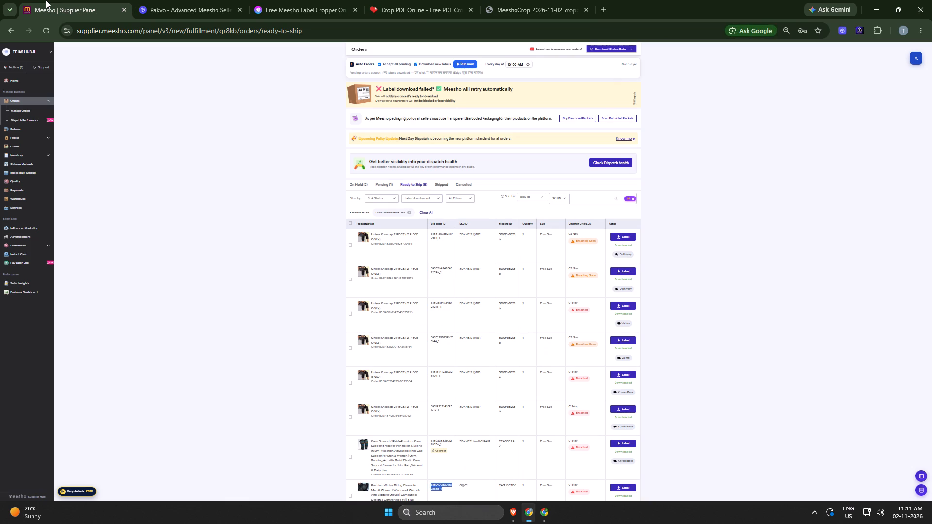
left_click(512, 0)
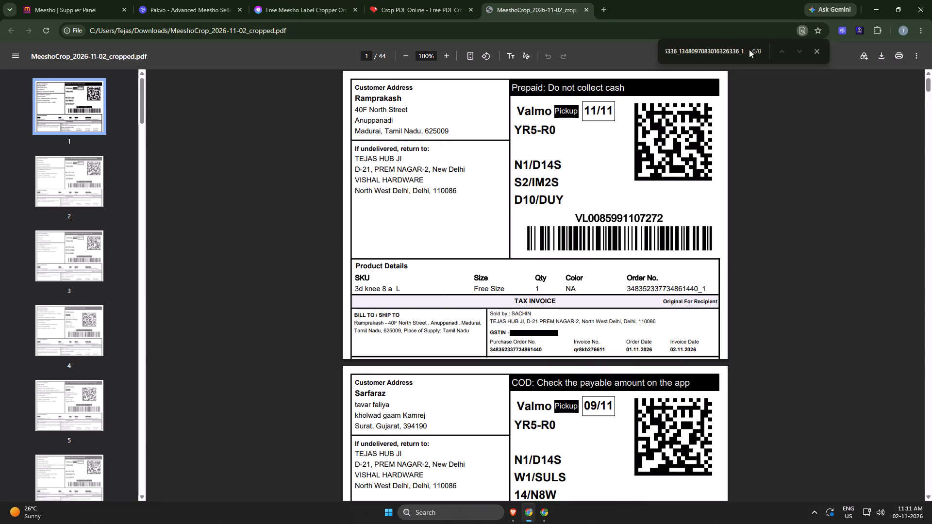
left_click_drag(747, 48, 675, 46)
left_click_drag(682, 50, 739, 49)
left_click_drag(739, 49, 750, 49)
key("BackSpace")
key("Return")
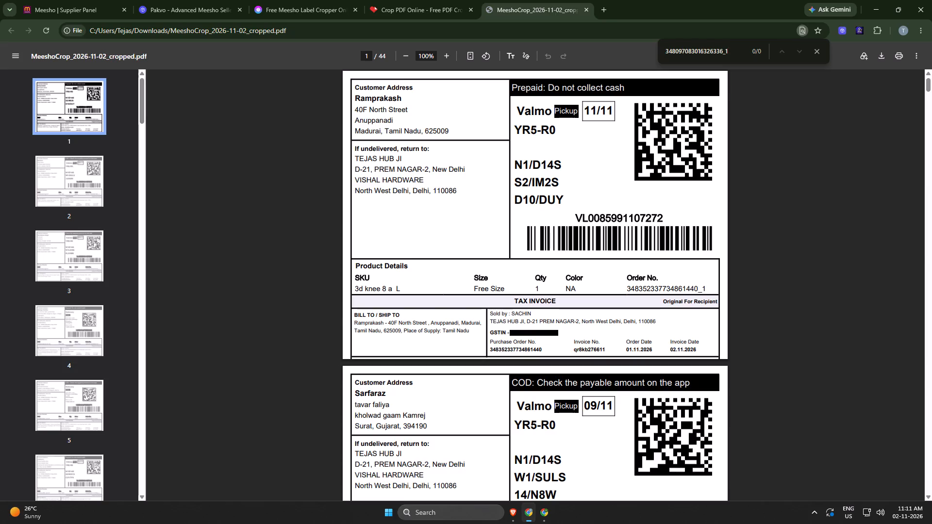
left_click_drag(735, 50, 563, 45)
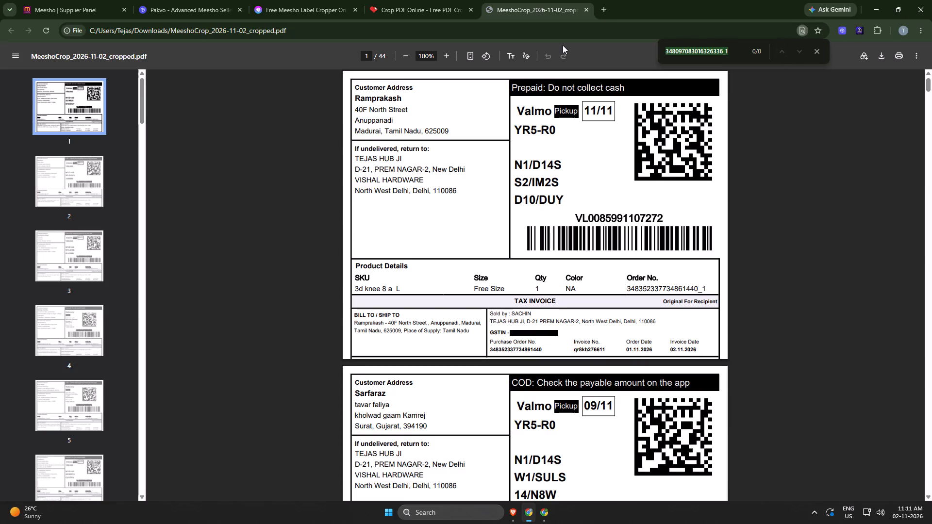
key("BackSpace")
left_click(63, 0)
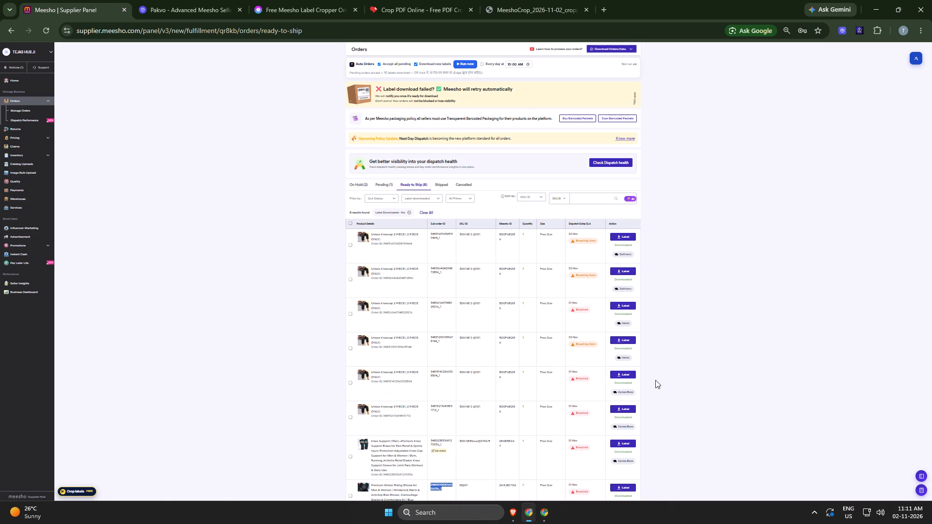
double_click(434, 438)
key("ctrl+c")
left_click(563, 0)
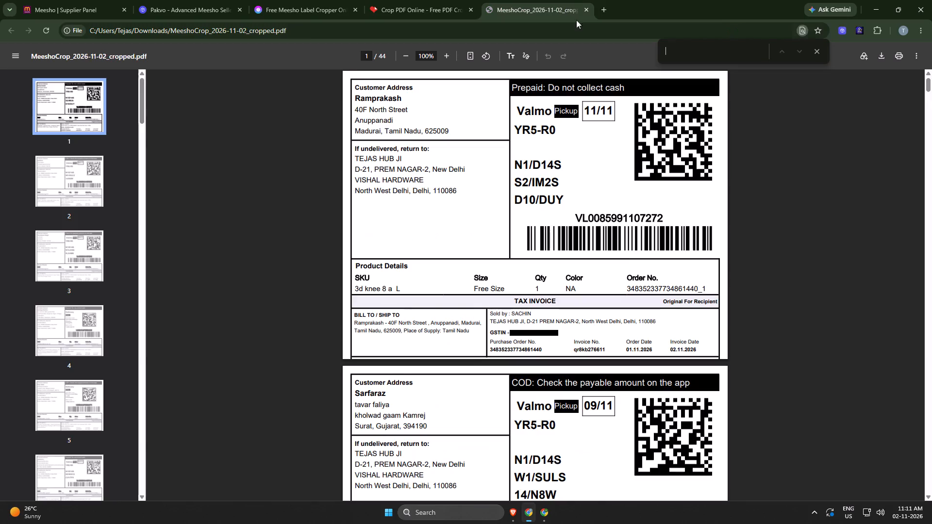
key("ctrl+v")
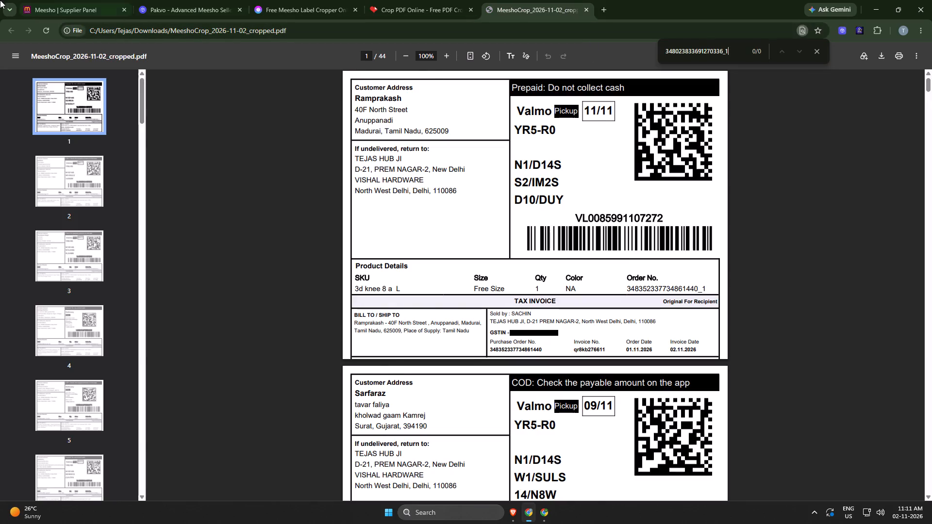
left_click(67, 0)
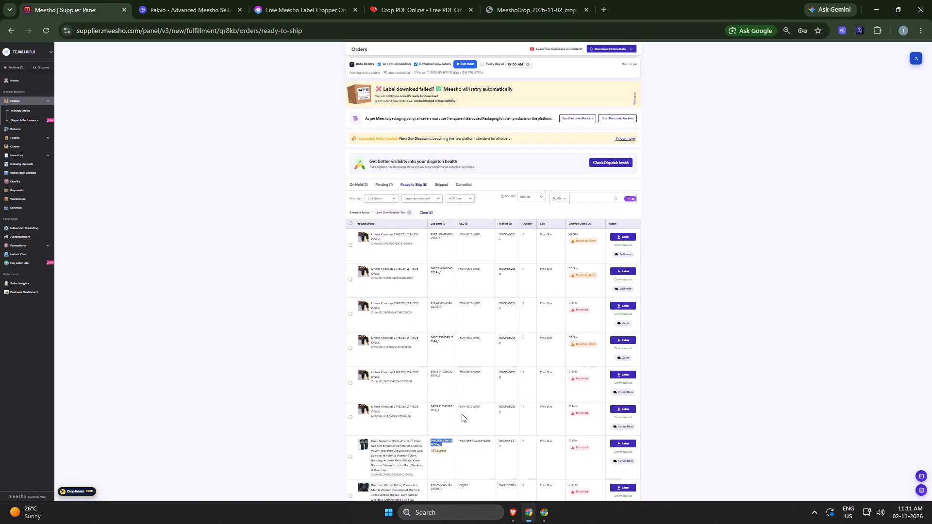
double_click(435, 403)
key("ctrl+c")
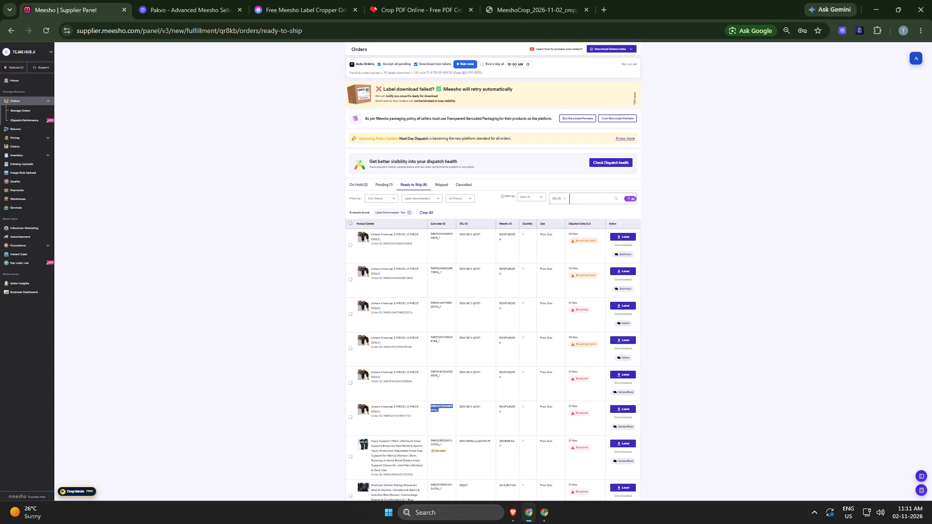
left_click(557, 0)
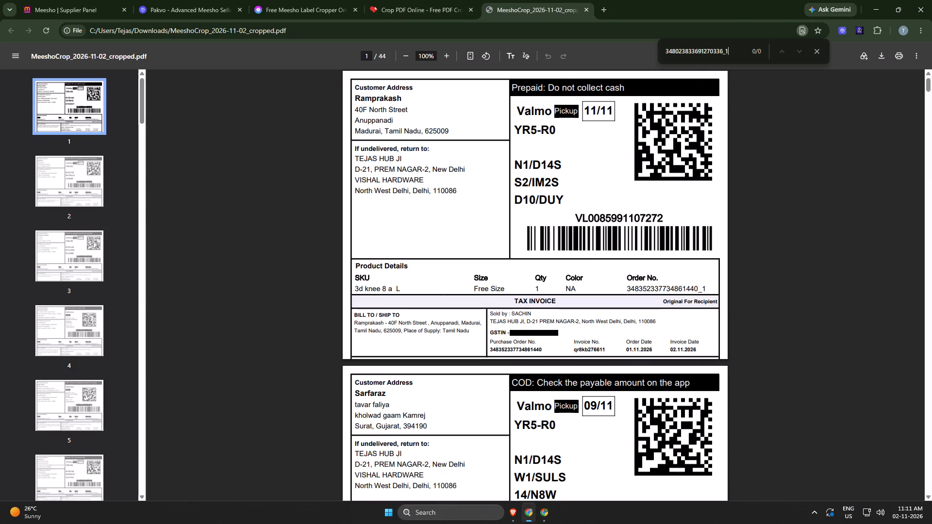
double_click(732, 51)
key("ctrl+v")
left_click(109, 0)
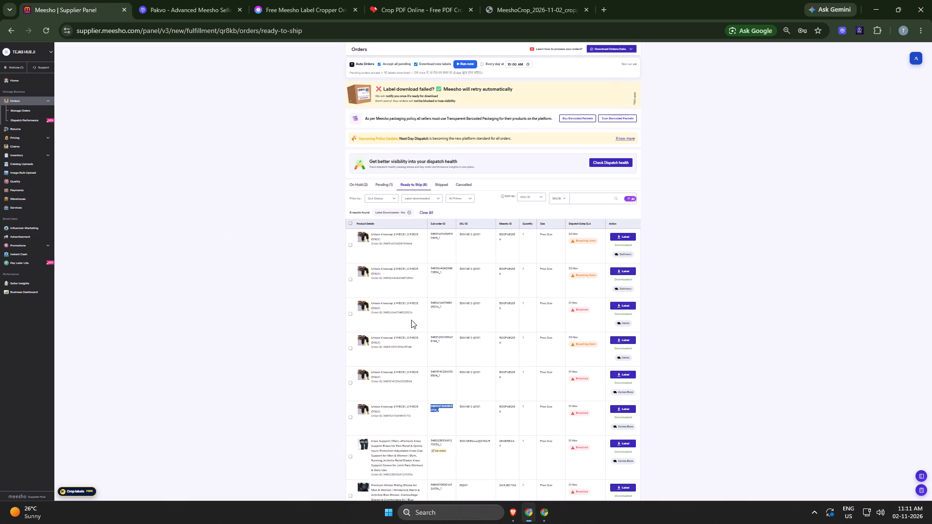
double_click(441, 372)
key("ctrl+c")
left_click(505, 0)
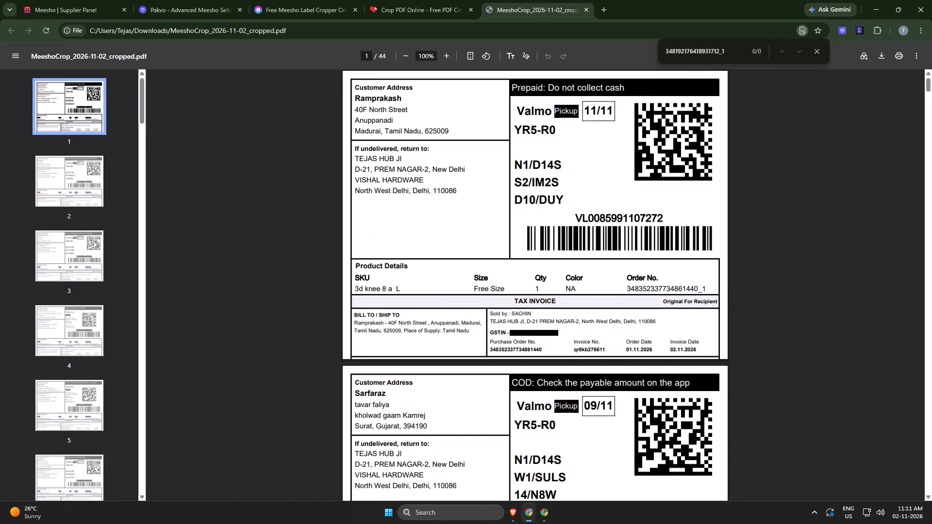
double_click(726, 53)
key("ctrl+v")
left_click(119, 0)
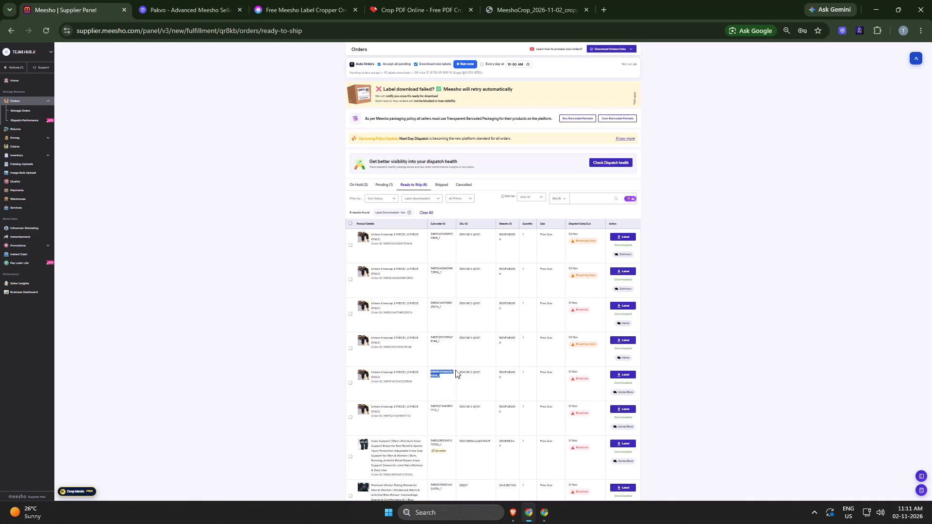
double_click(445, 304)
key("ctrl+c")
left_click(536, 0)
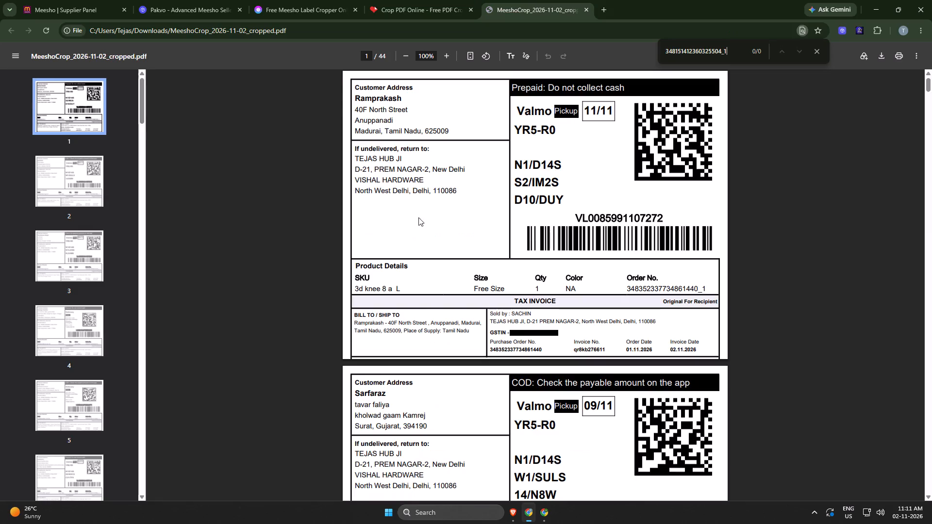
double_click(736, 50)
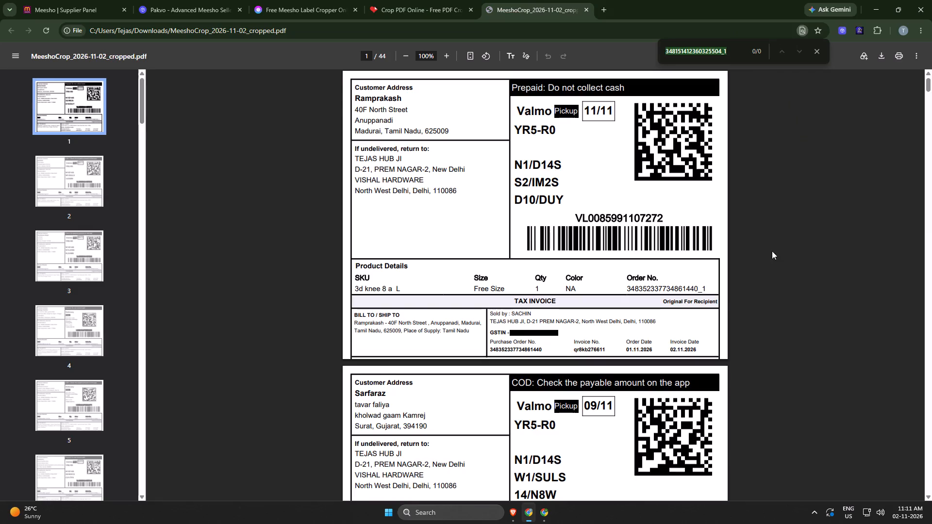
key("ctrl+v")
left_click(116, 0)
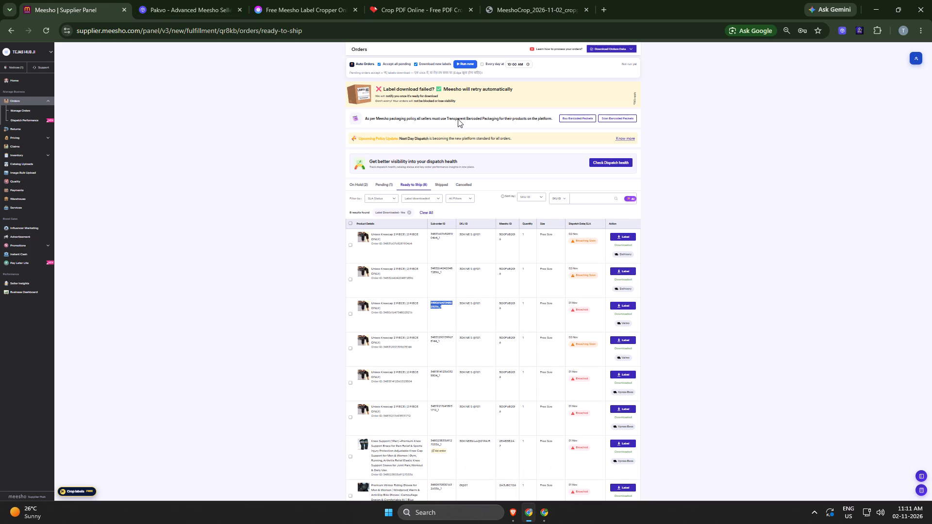
double_click(442, 336)
key("ctrl+c")
left_click(535, 0)
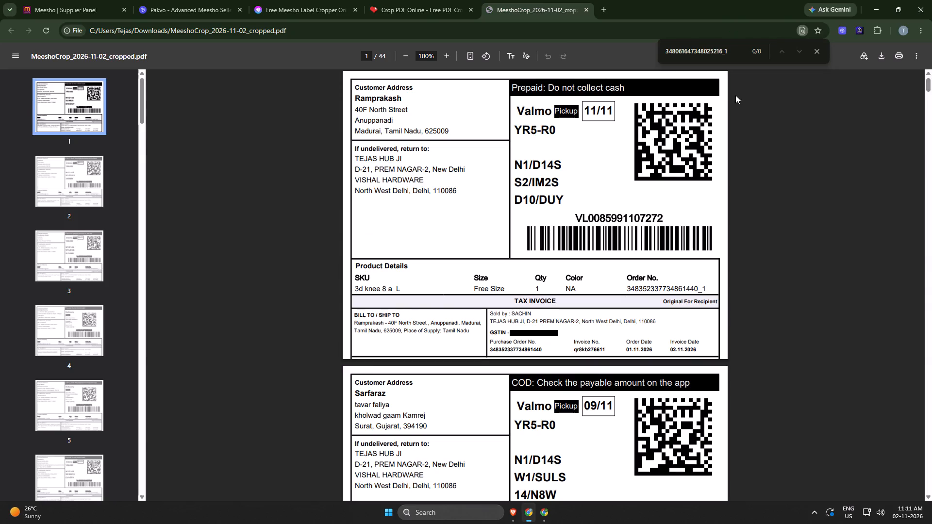
double_click(733, 54)
key("ctrl+v")
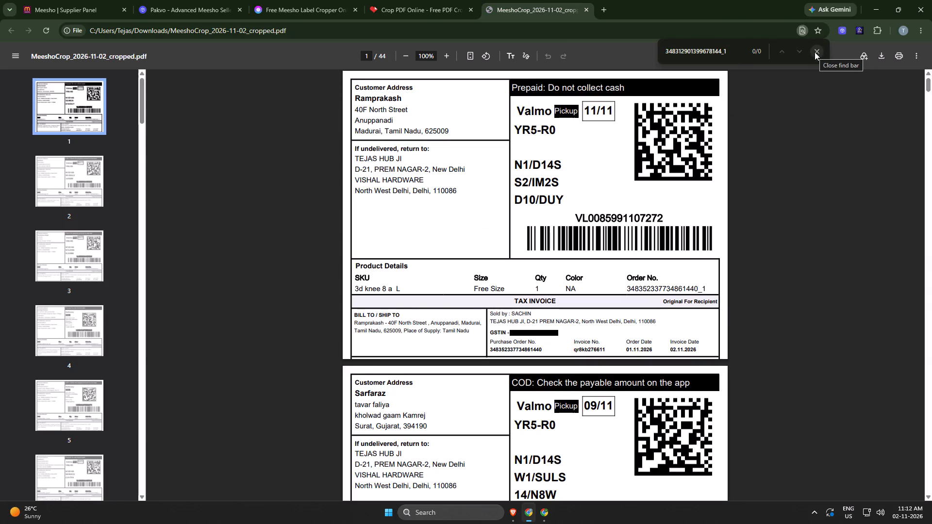
left_click(87, 0)
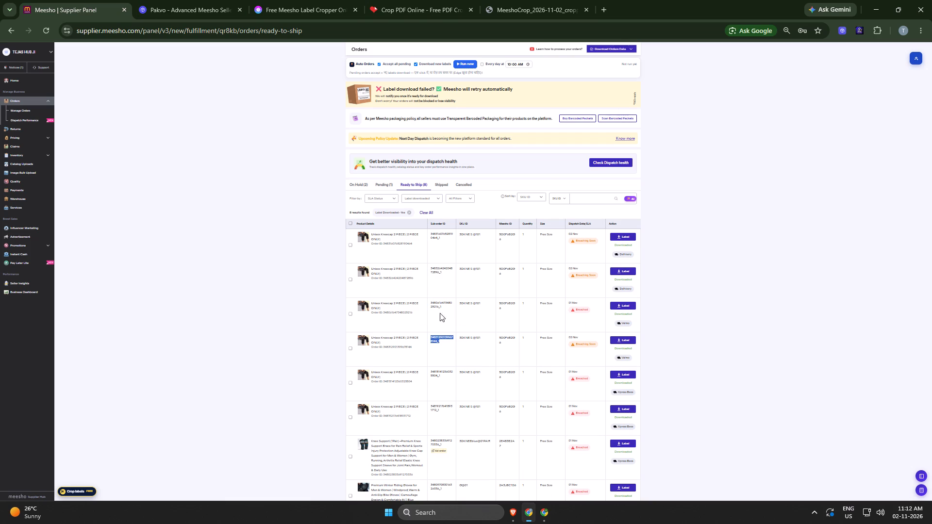
double_click(445, 267)
key("ctrl+c")
left_click(502, 0)
double_click(739, 50)
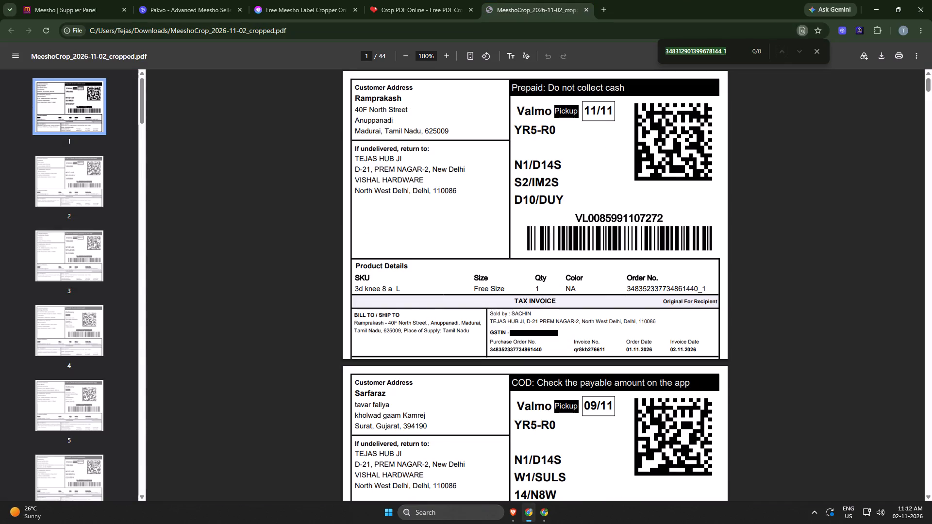
key("ctrl+v")
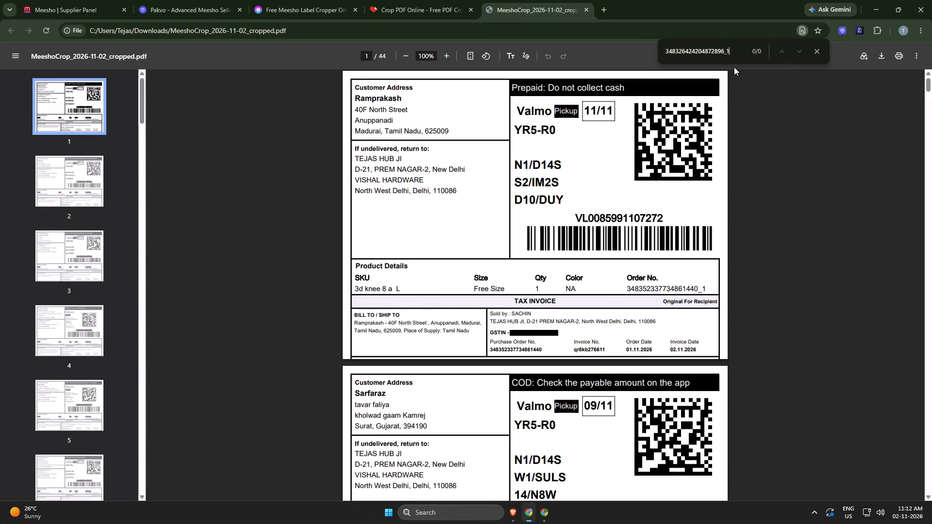
double_click(690, 290)
key("ctrl+c")
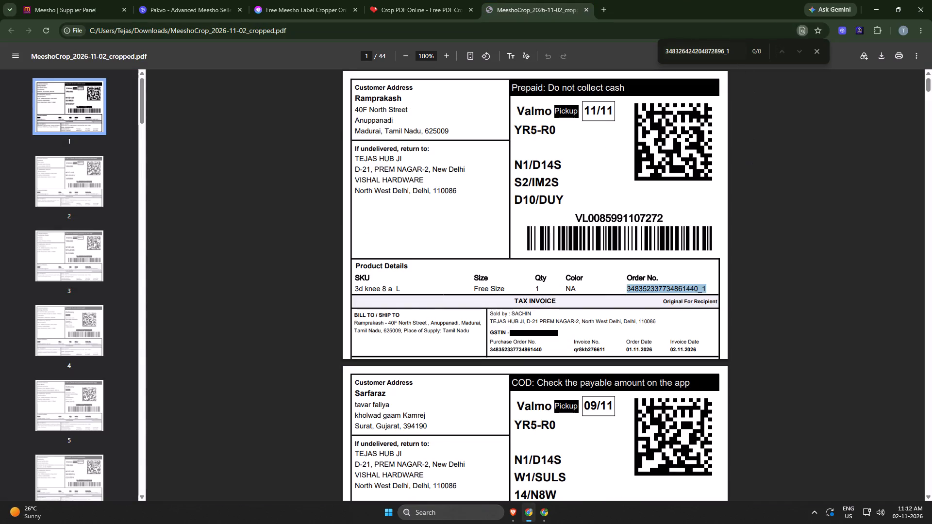
double_click(741, 45)
key("ctrl+v")
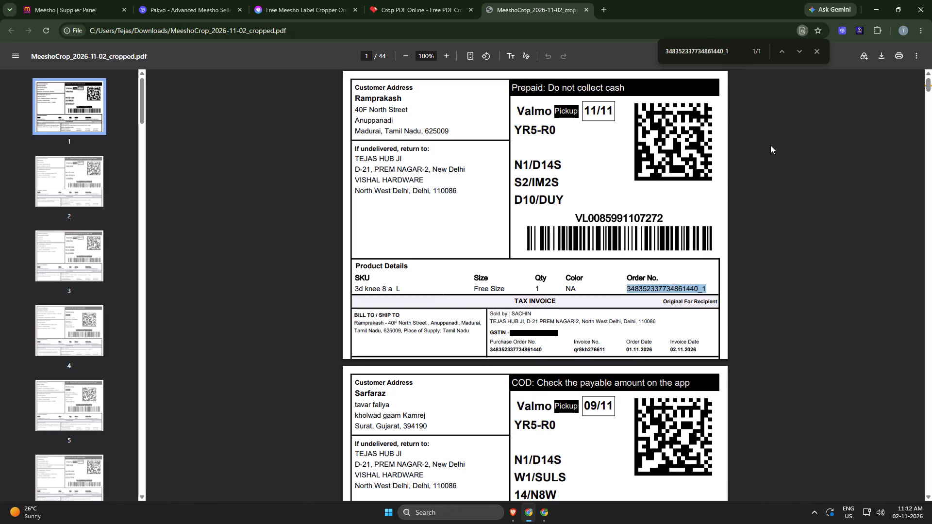
left_click(731, 255)
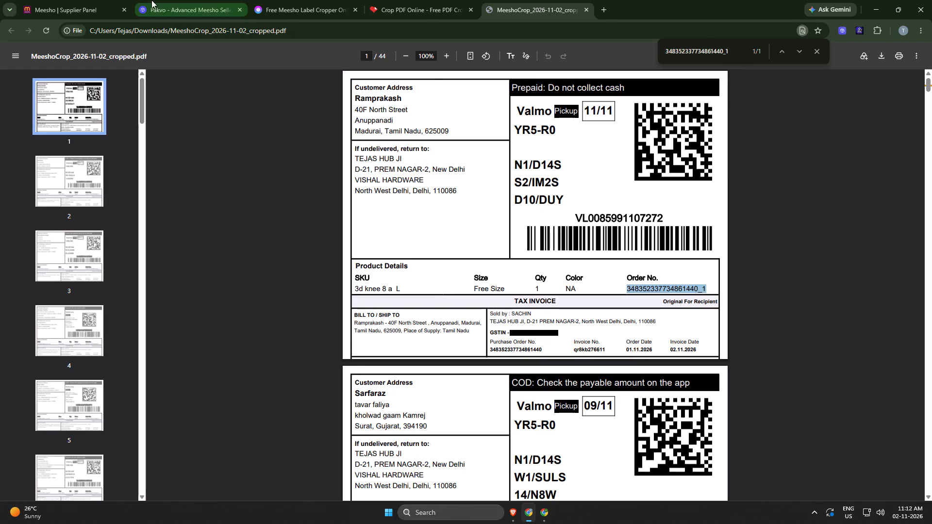
Copy the first filtered kneecap order's sub-order ID and search the cropped labels PDF for it.
left_click(94, 0)
double_click(442, 234)
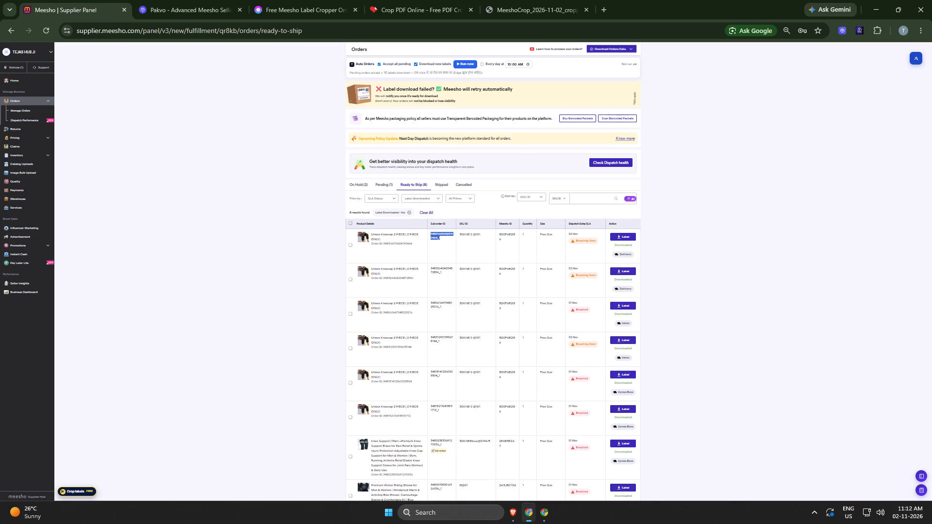
key("ctrl+c")
left_click(532, 0)
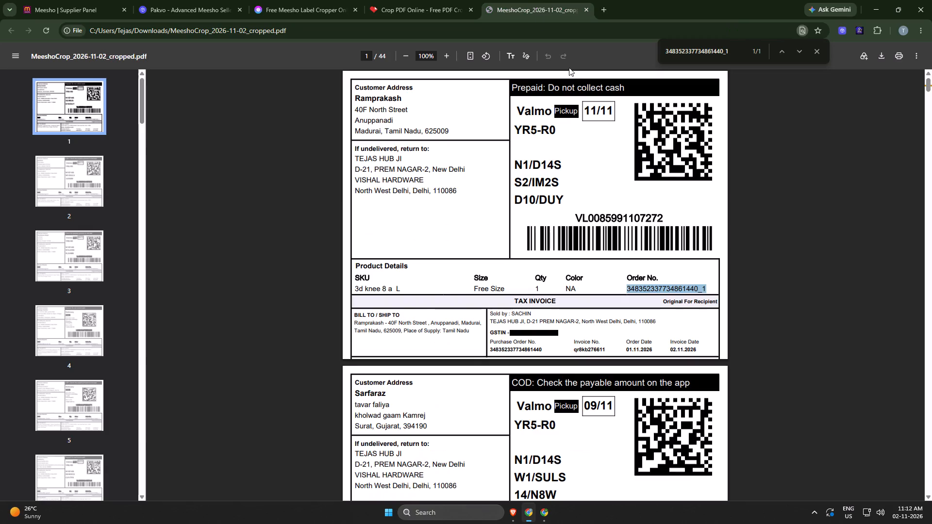
double_click(733, 47)
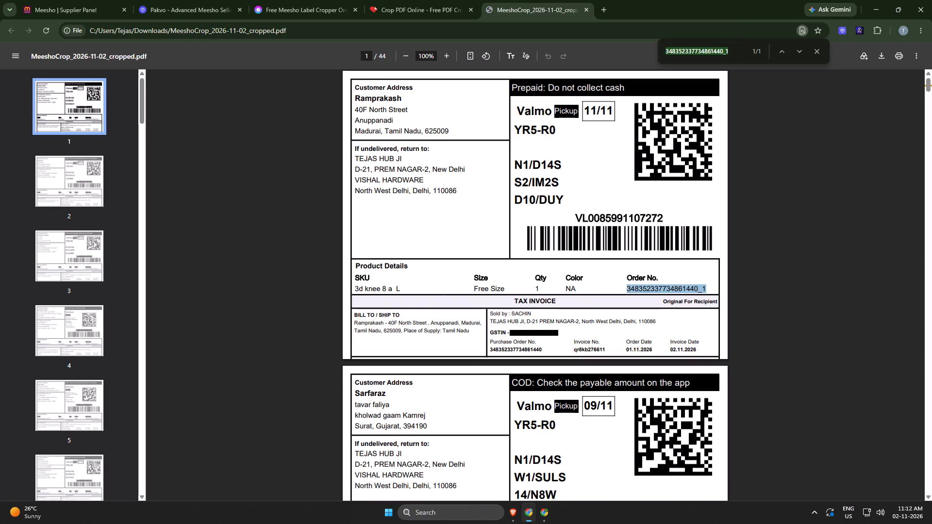
key("ctrl+v")
Filter TEJAS HUB JI's Ready to Ship orders with Label downloaded set to No.
left_click(87, 0)
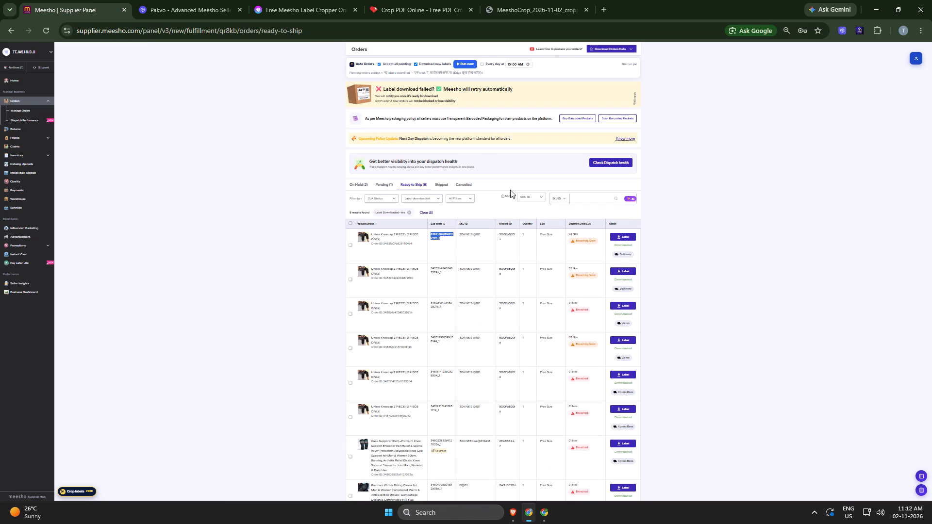
scroll(504, 341, "down", 3)
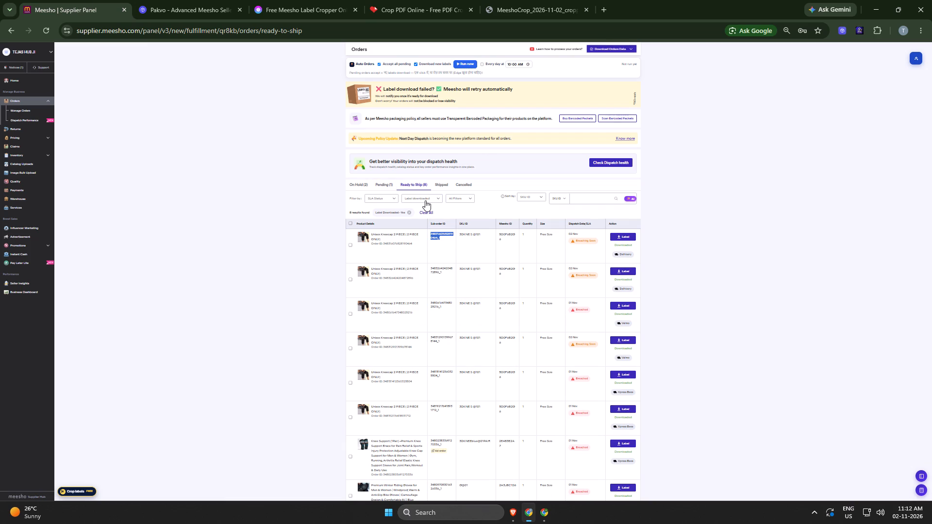
left_click(425, 200)
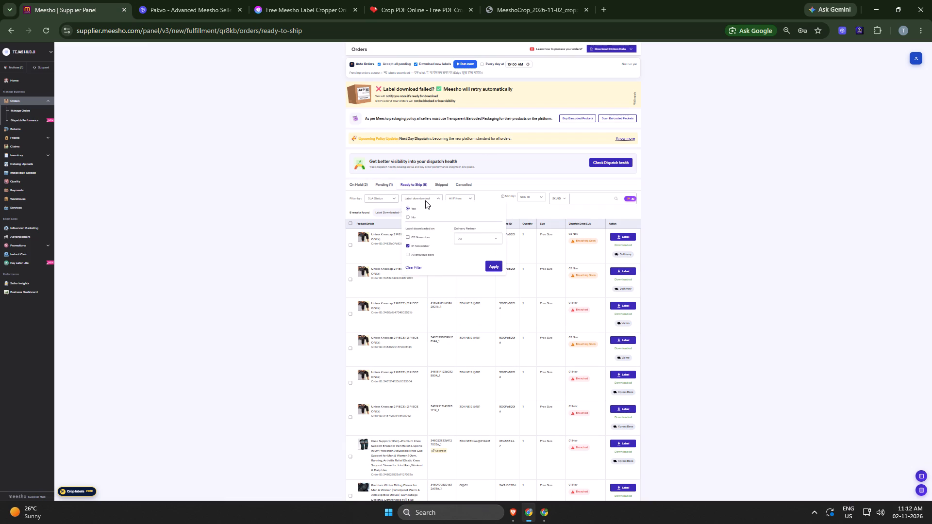
left_click(408, 219)
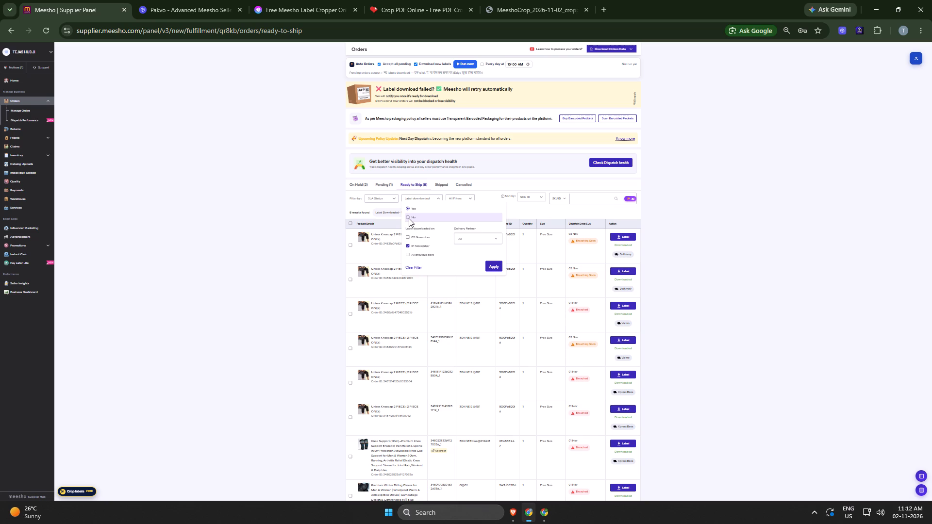
left_click(407, 218)
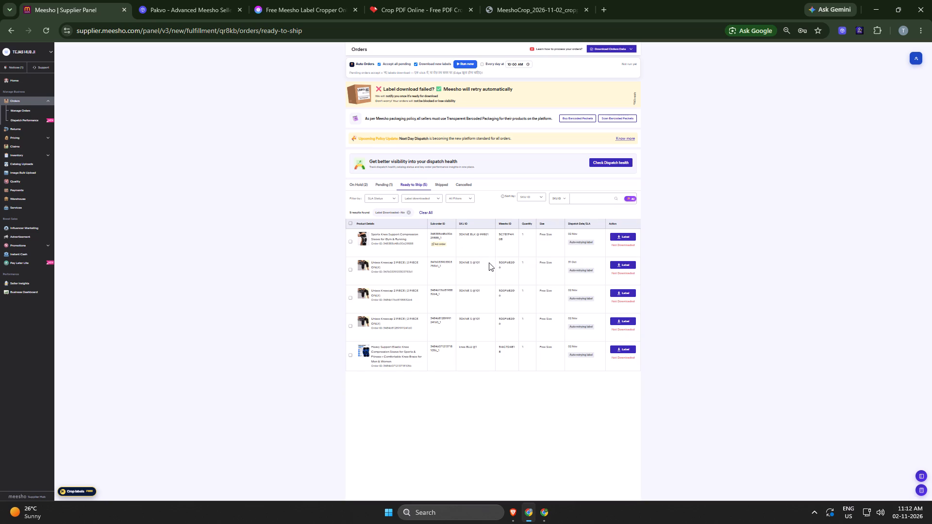
Reset the Ready to Ship list and reapply the Label downloaded filter set to No.
left_click(384, 186)
left_click(422, 183)
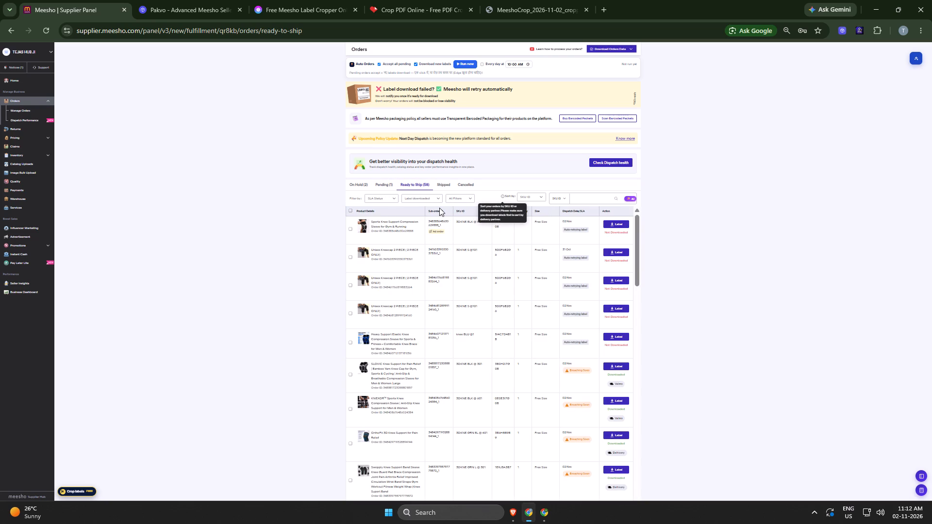
left_click(424, 198)
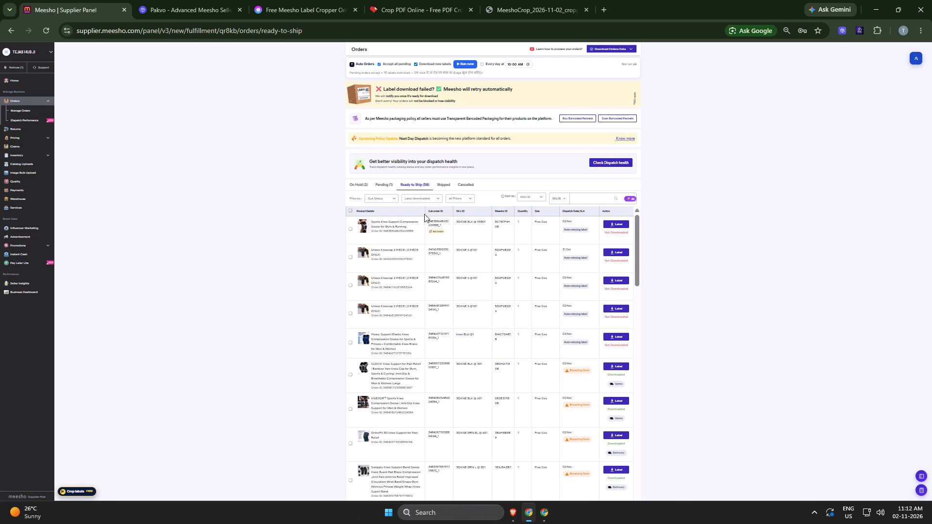
left_click(405, 214)
left_click(410, 215)
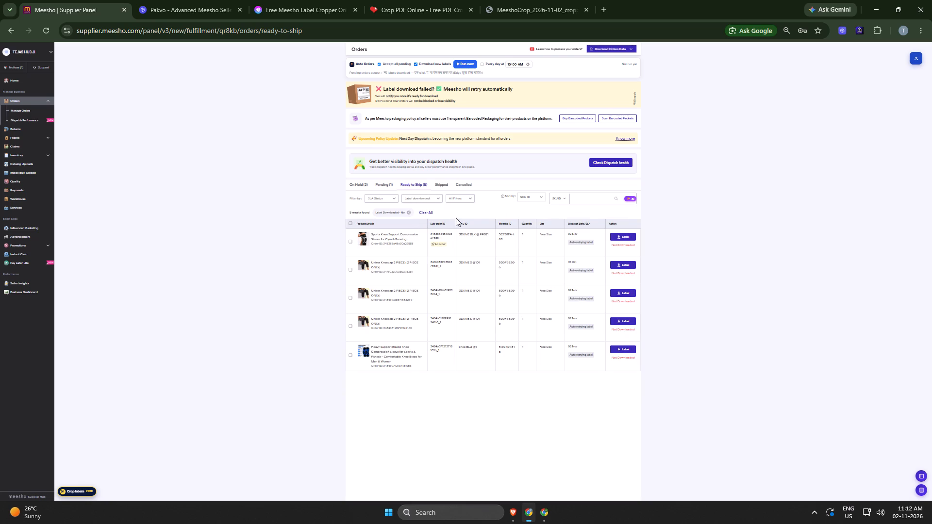
left_click(380, 181)
left_click(408, 184)
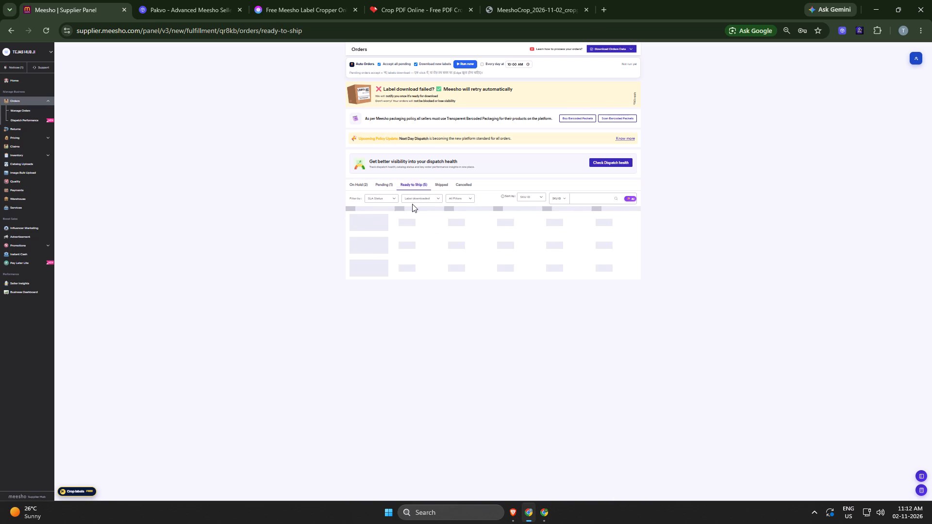
left_click(417, 195)
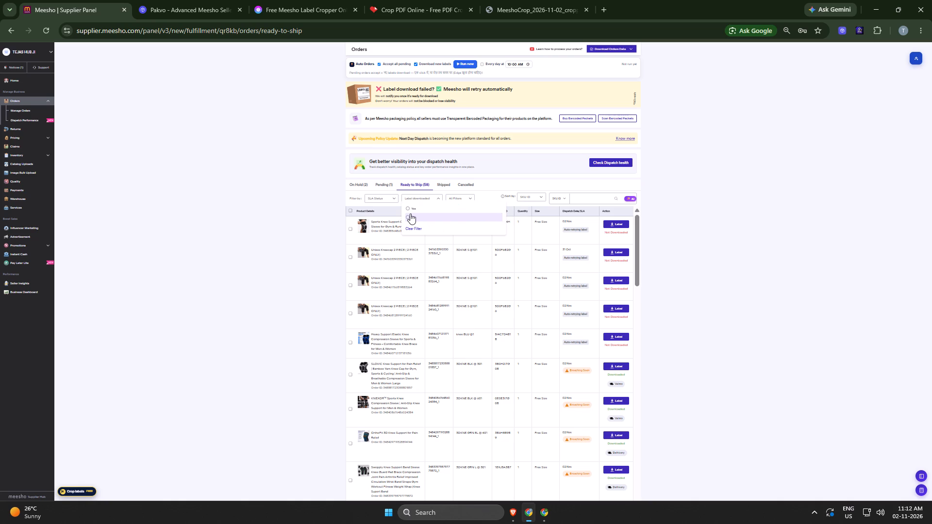
left_click(411, 217)
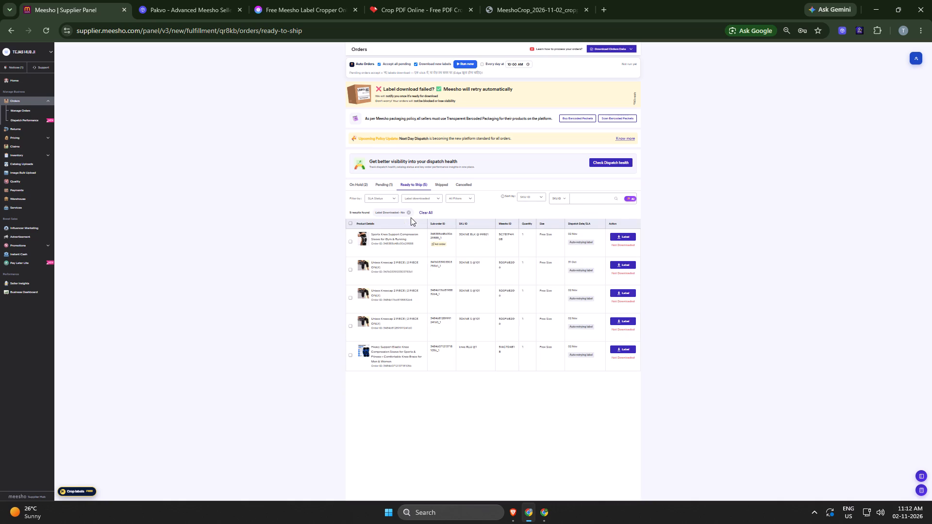
Clear the No filter and show only Ready to Ship orders whose labels were downloaded on 02 November.
left_click(423, 197)
left_click(414, 229)
left_click(394, 195)
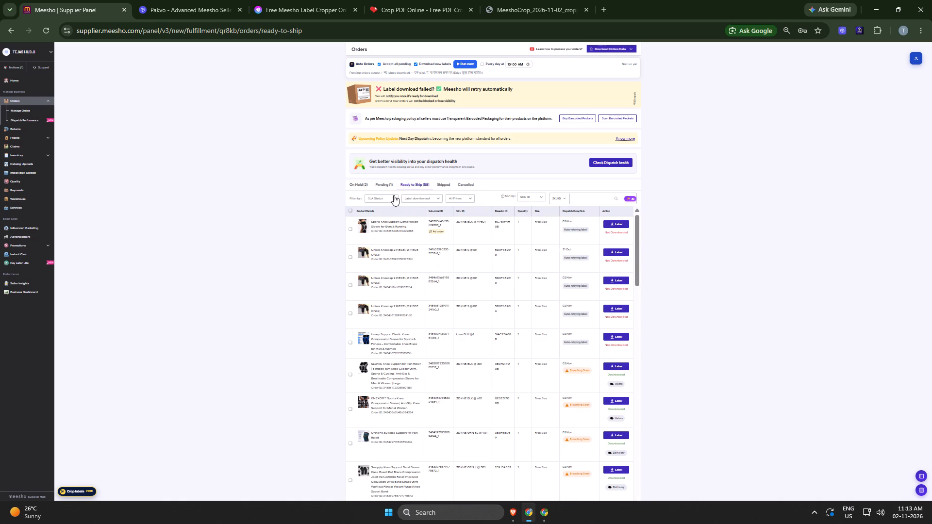
left_click(422, 196)
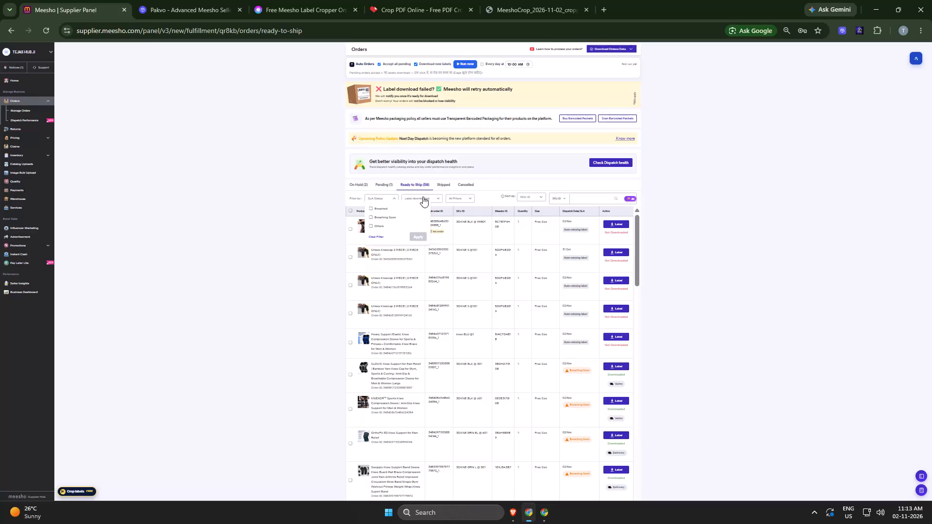
left_click(410, 208)
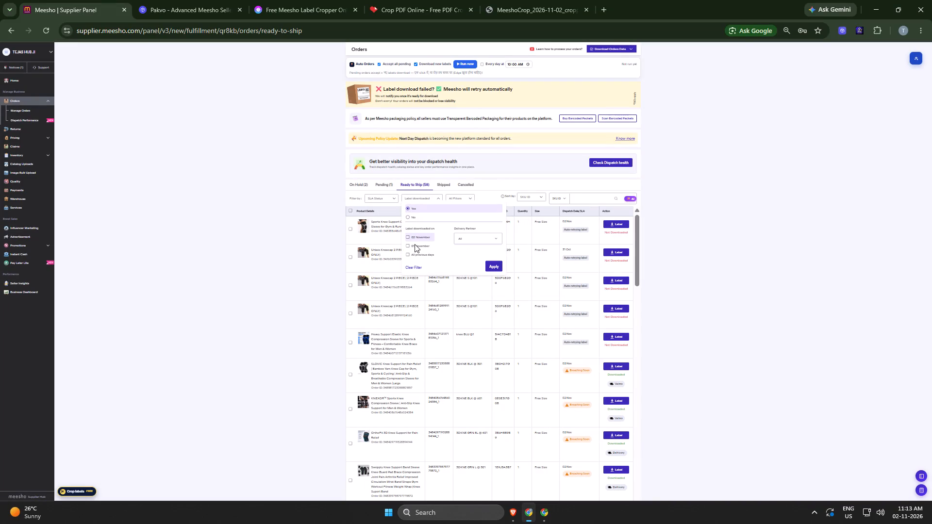
left_click(416, 247)
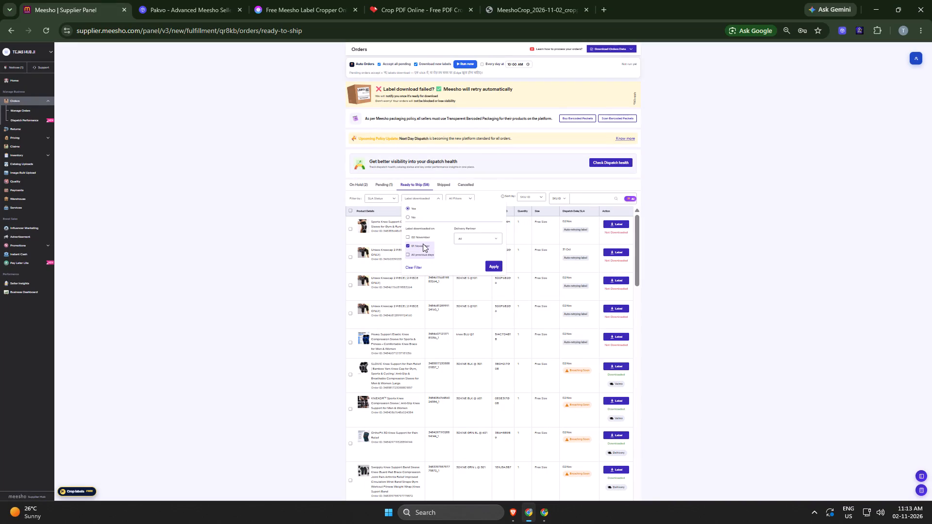
left_click(423, 244)
left_click(423, 239)
left_click(498, 263)
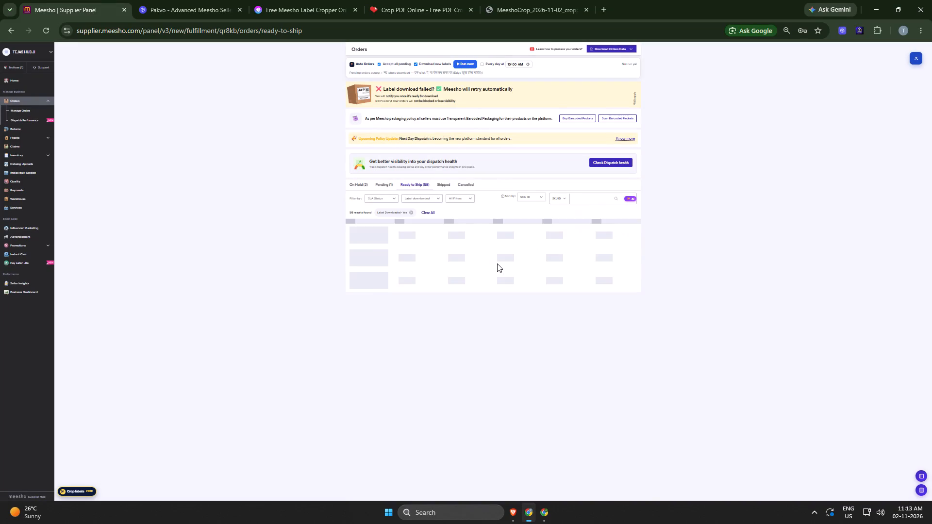
Change the label download date filter to 01 November only and look over the filtered orders.
left_click(428, 200)
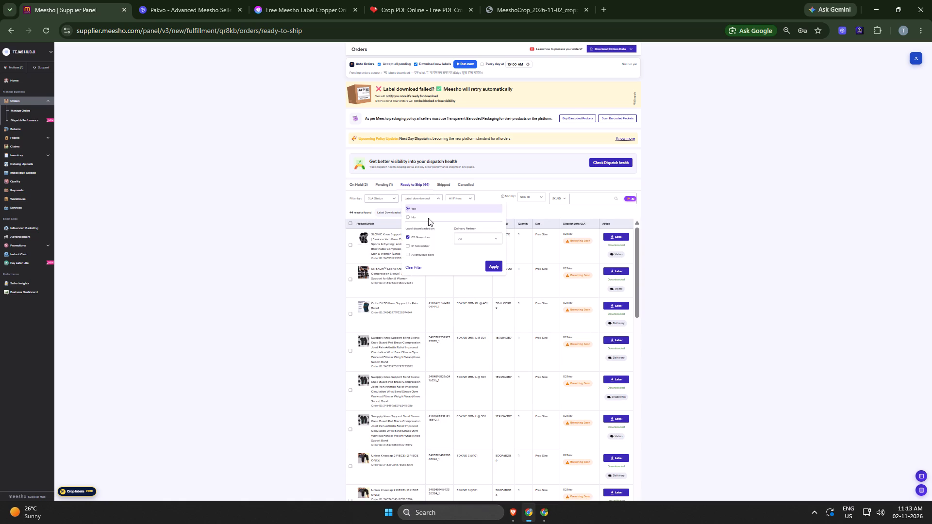
left_click(421, 249)
left_click(419, 237)
left_click(491, 270)
scroll(486, 288, "down", 5)
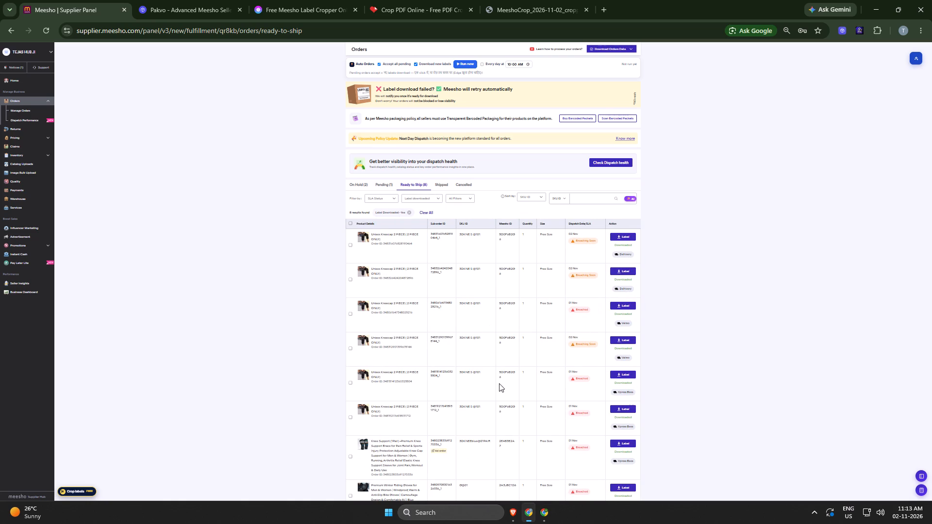
scroll(499, 385, "down", 5)
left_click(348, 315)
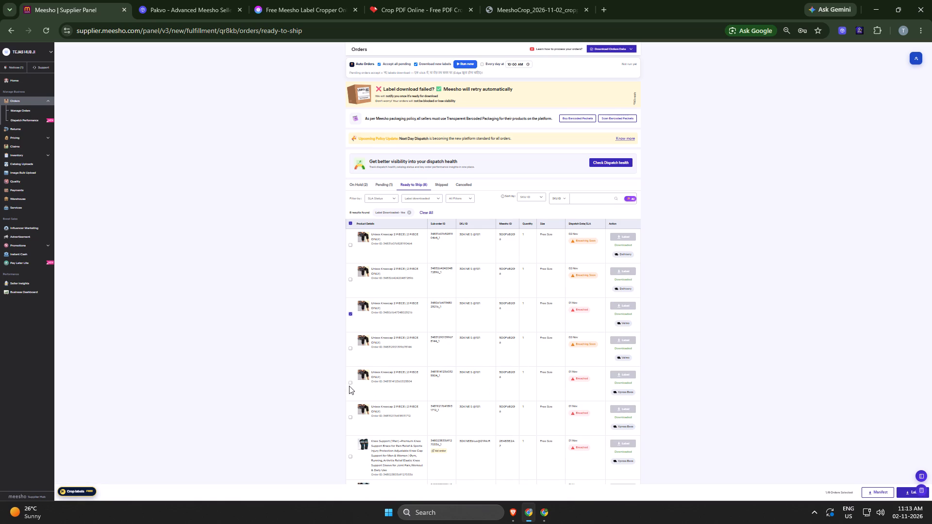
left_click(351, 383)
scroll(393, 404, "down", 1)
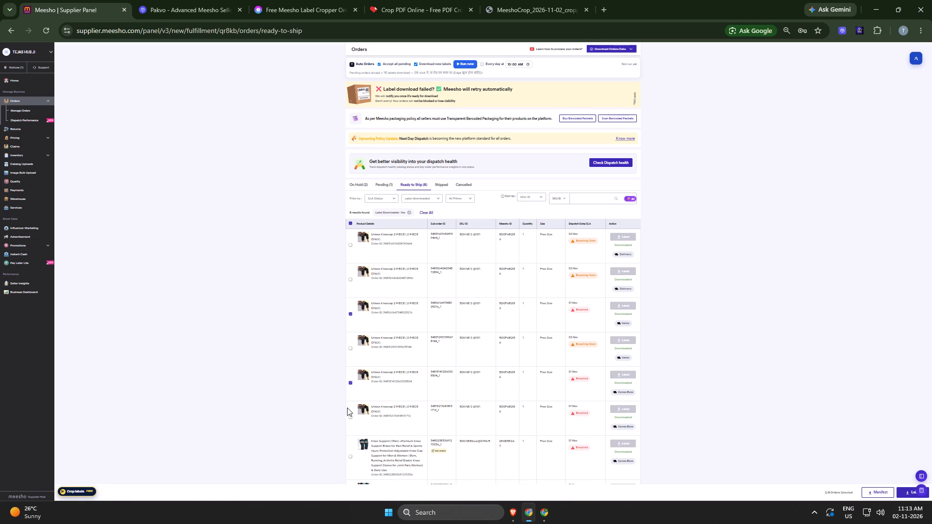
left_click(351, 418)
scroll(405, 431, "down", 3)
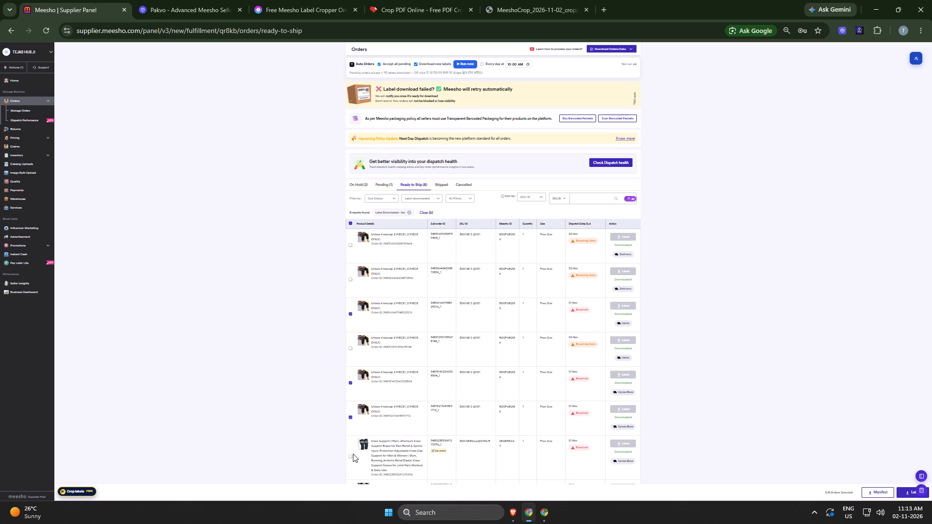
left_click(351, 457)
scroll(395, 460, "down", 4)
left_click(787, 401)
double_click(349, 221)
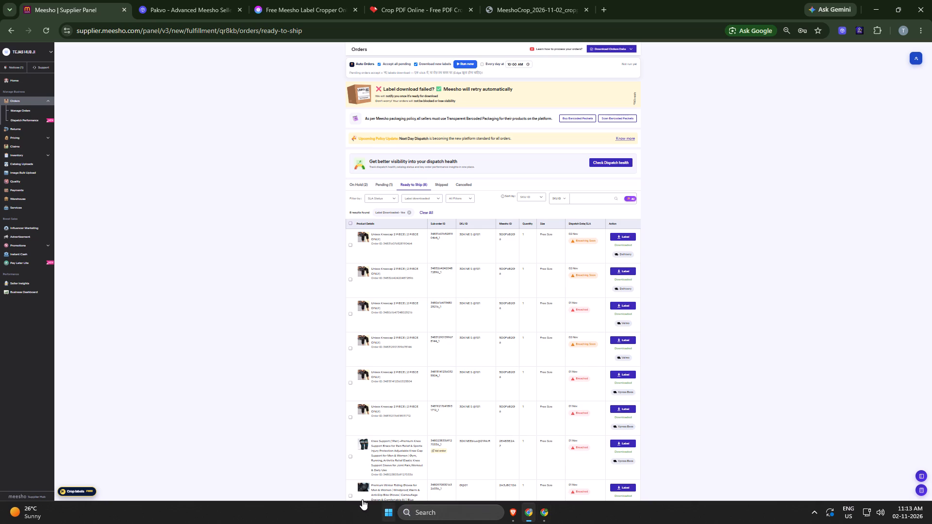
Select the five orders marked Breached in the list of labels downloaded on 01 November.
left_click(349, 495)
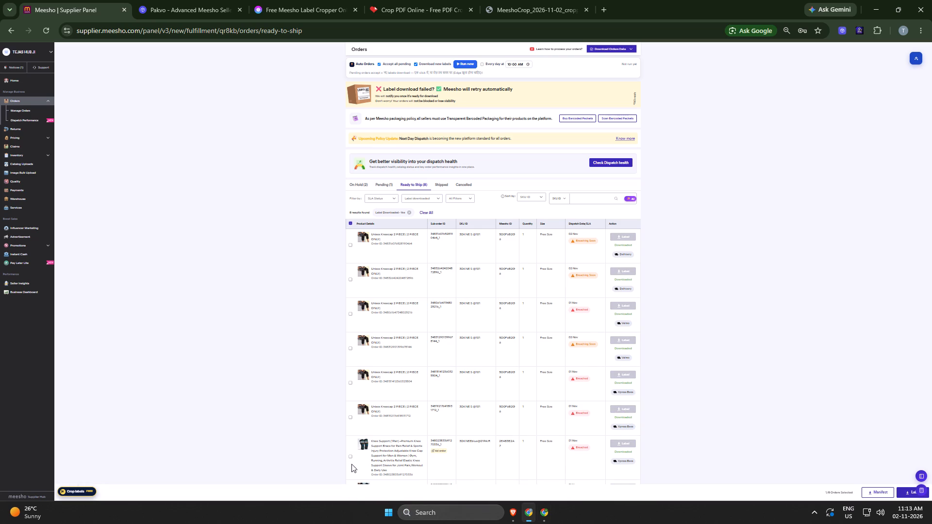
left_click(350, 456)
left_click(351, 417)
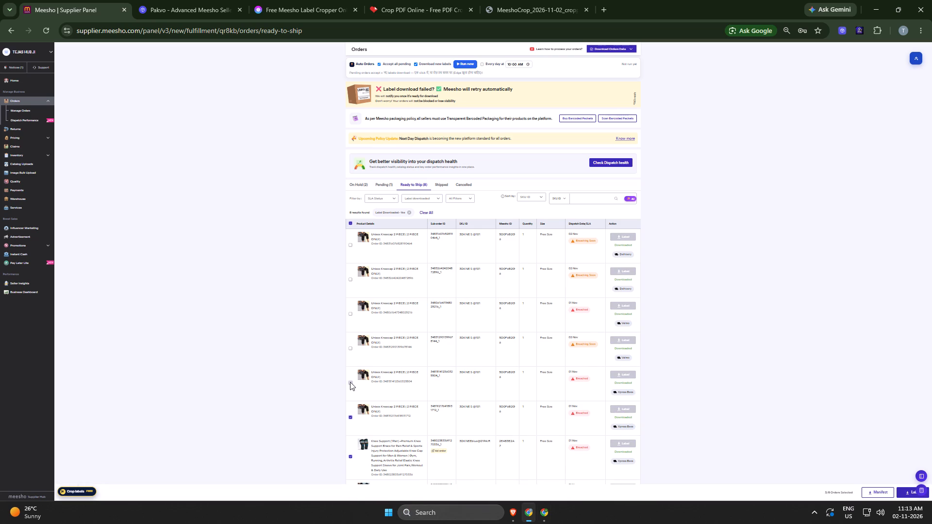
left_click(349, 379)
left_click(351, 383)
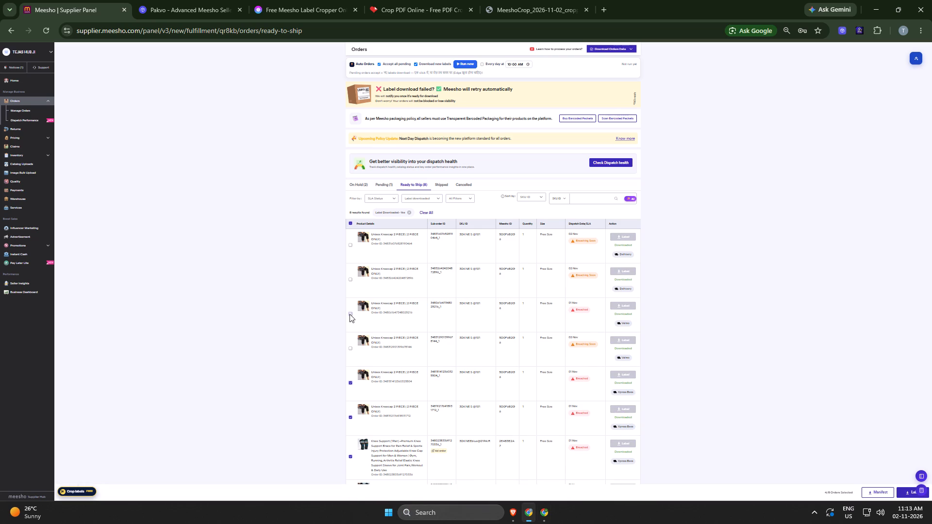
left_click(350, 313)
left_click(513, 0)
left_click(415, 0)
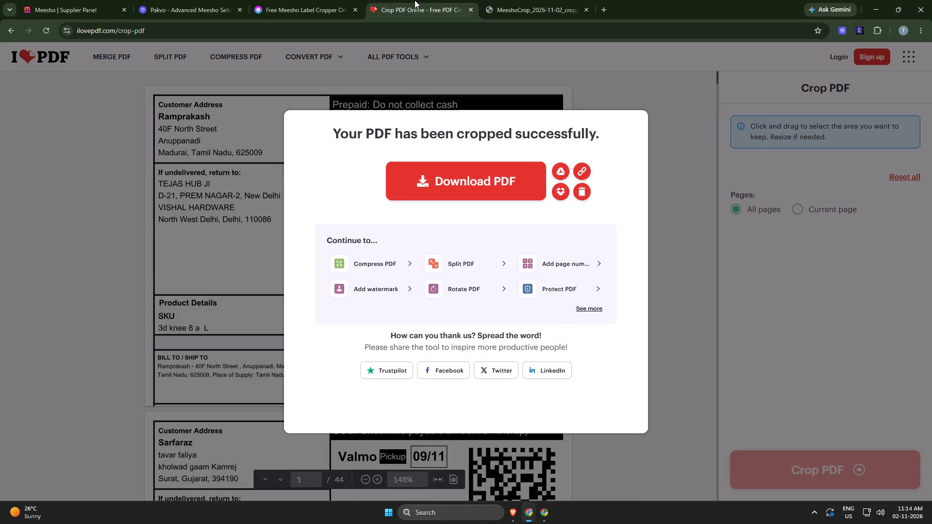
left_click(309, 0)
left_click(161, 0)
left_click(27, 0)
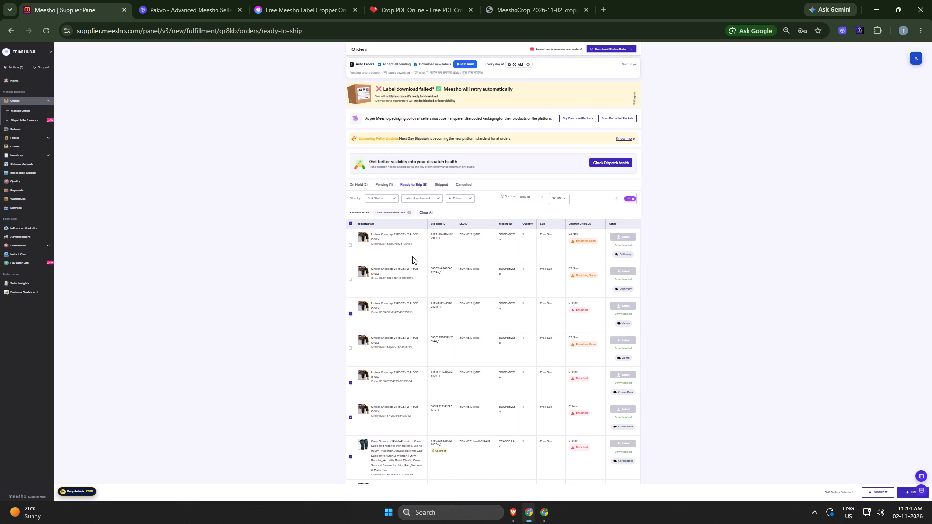
Filter the Ready to Ship orders with Label downloaded set to No.
left_click(430, 196)
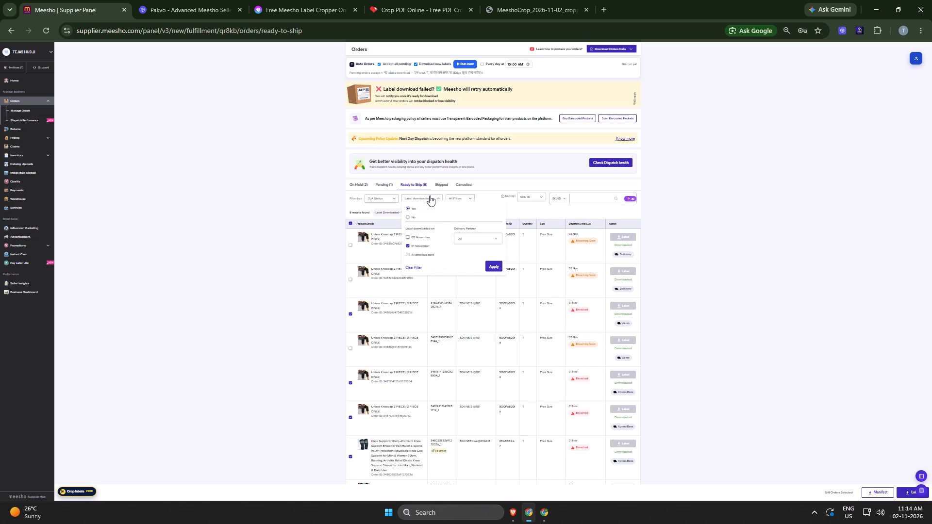
left_click(415, 217)
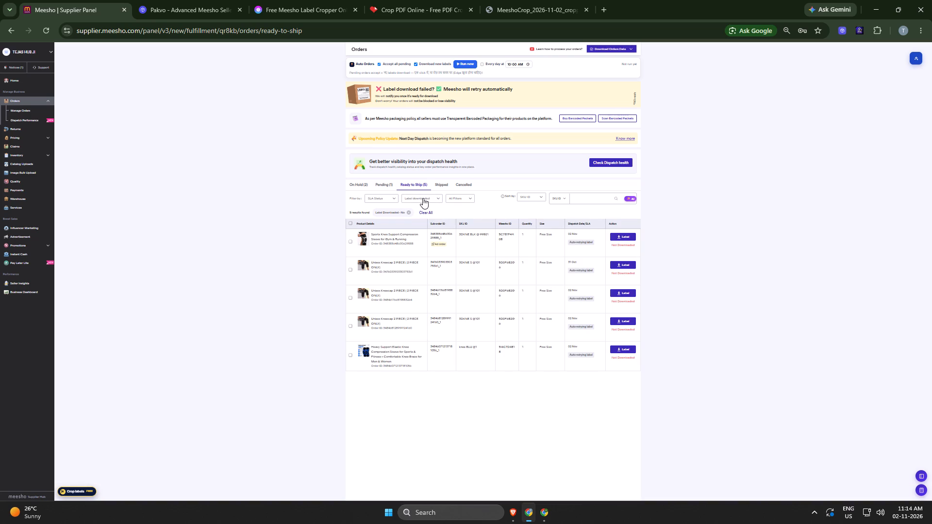
Clear the No filter and list the Ready to Ship orders with labels downloaded on 02 November.
left_click(423, 198)
left_click(409, 227)
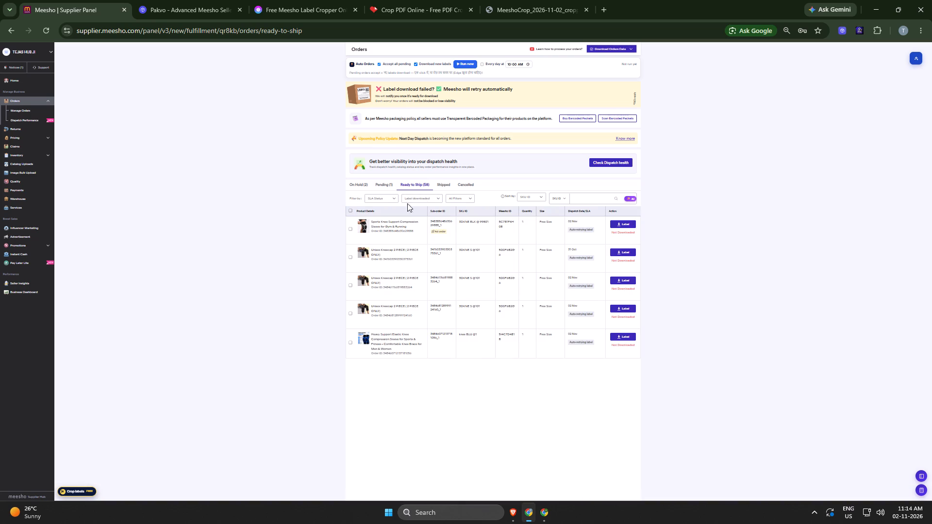
left_click(410, 198)
left_click(406, 208)
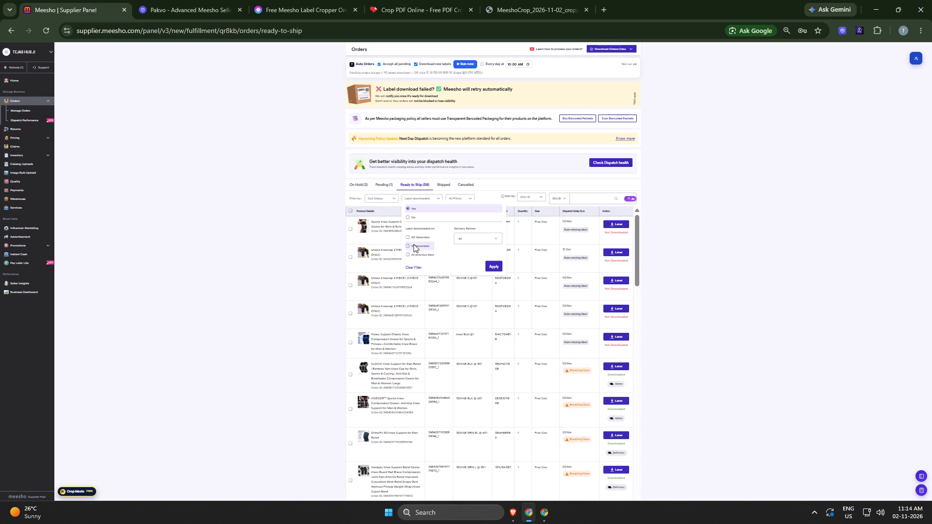
left_click(420, 235)
left_click(494, 265)
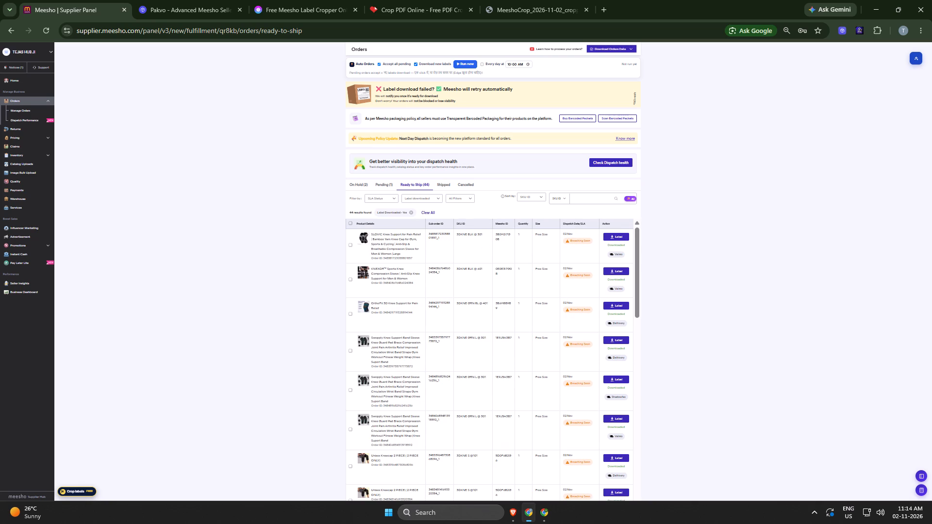
double_click(438, 235)
key("ctrl+c")
left_click(549, 0)
double_click(737, 52)
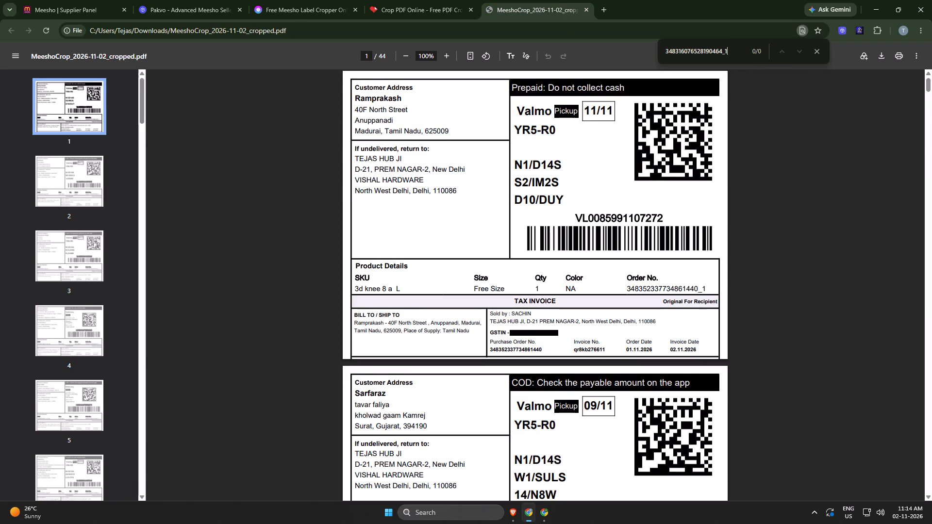
key("ctrl+v")
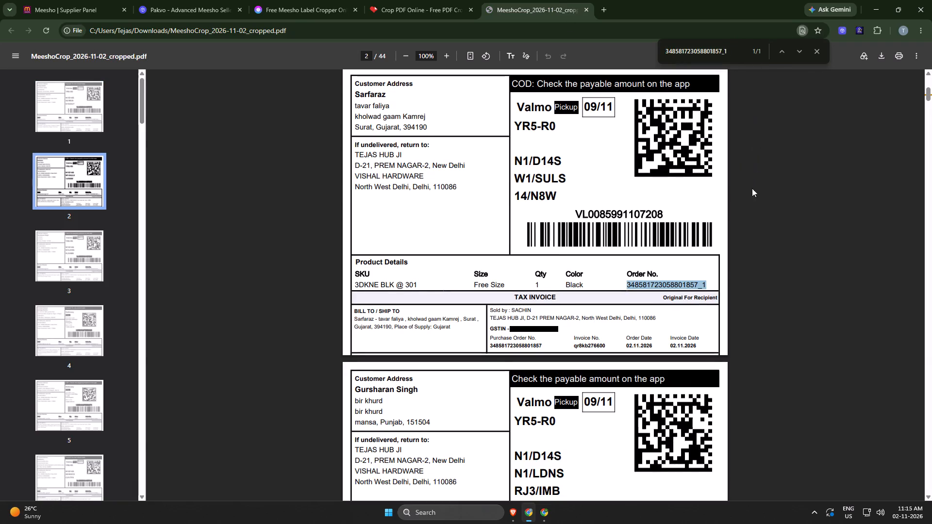
Return to the Meesho orders and restrict the downloaded-label filter to 01 November only.
left_click(73, 0)
left_click(437, 200)
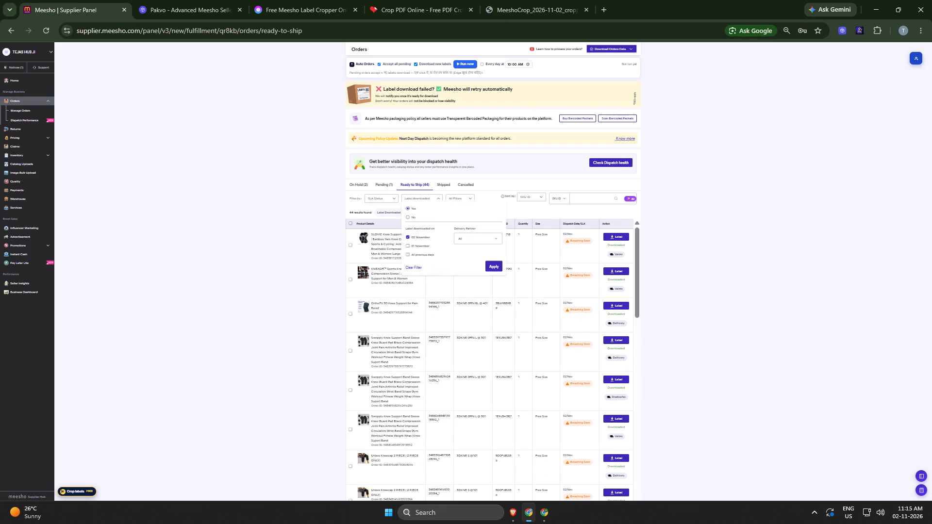
left_click(415, 249)
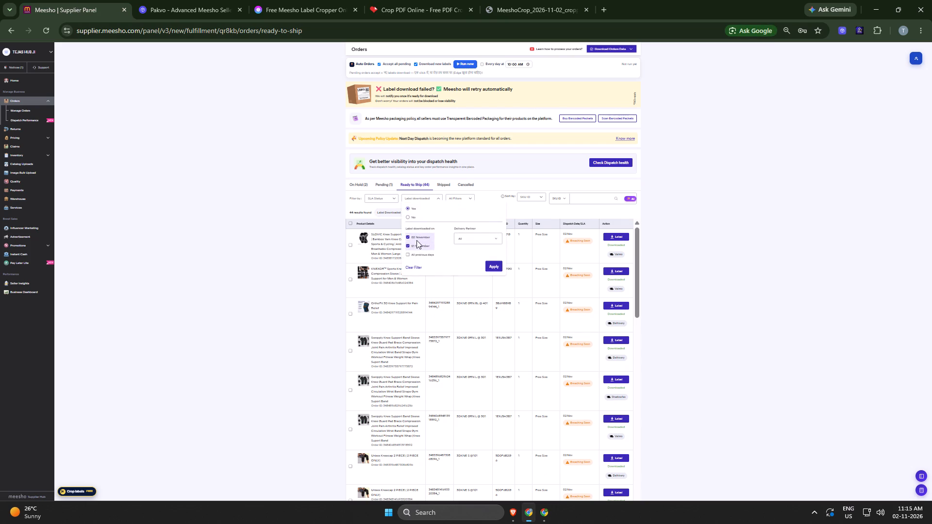
left_click(417, 238)
left_click(499, 271)
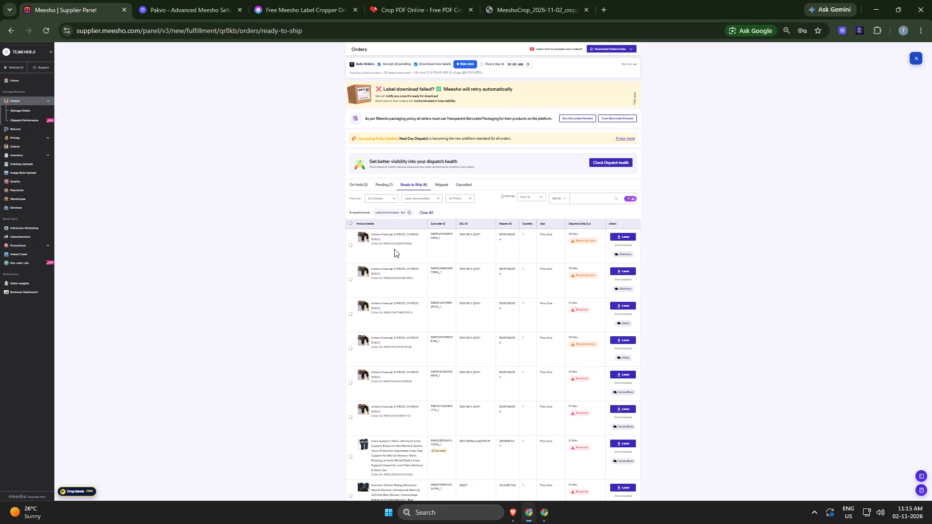
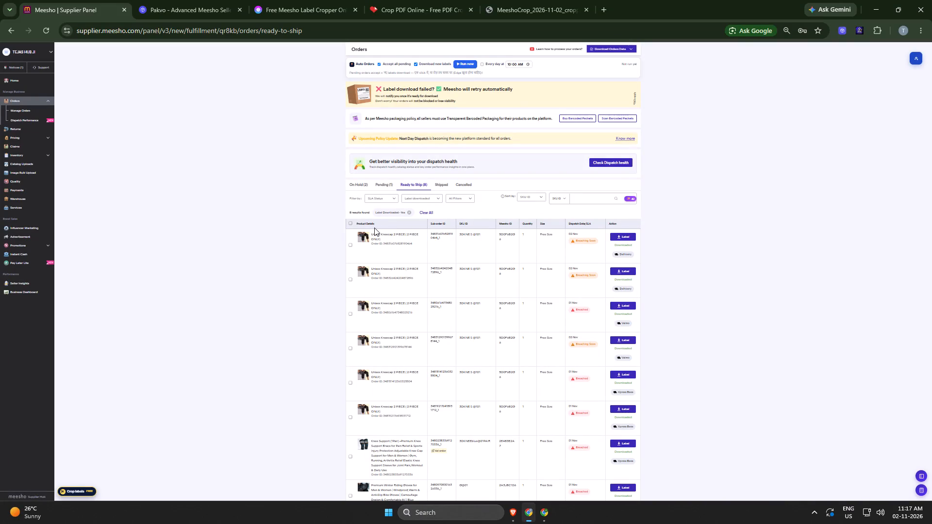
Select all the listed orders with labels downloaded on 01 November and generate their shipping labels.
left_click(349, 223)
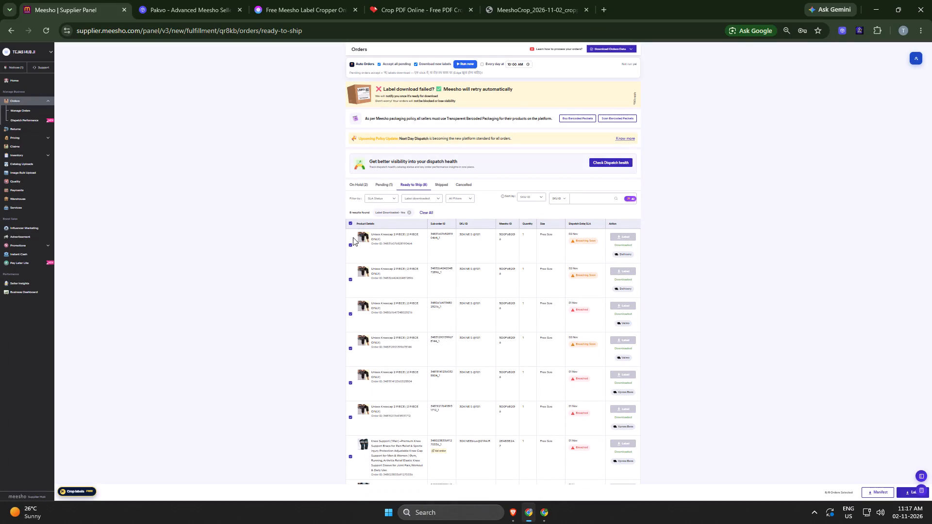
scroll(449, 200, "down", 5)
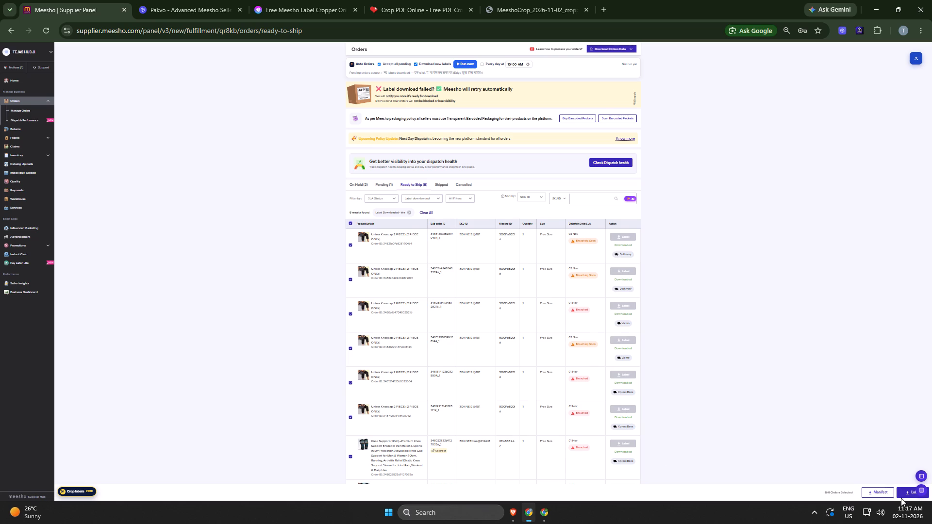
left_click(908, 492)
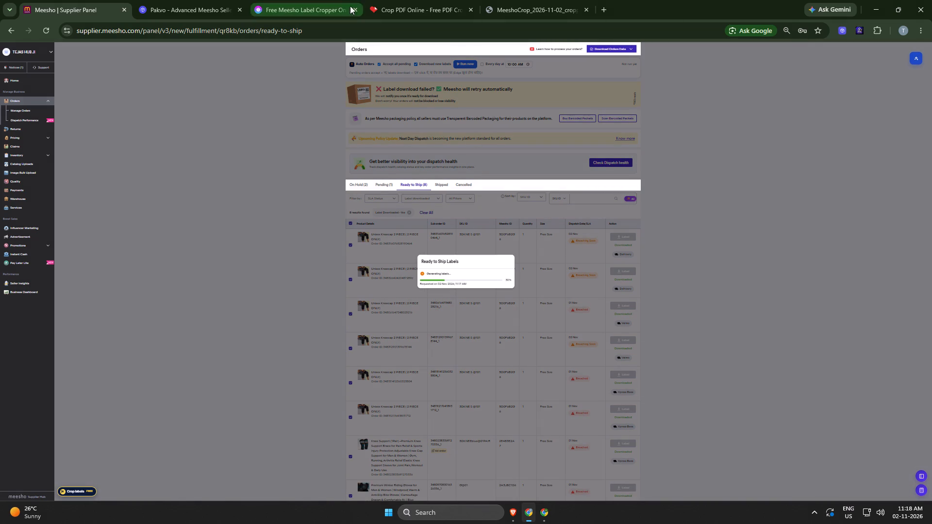
Reset the iLovePDF Crop PDF tool to its file selection page and close the E-LabelCrop page.
left_click(320, 0)
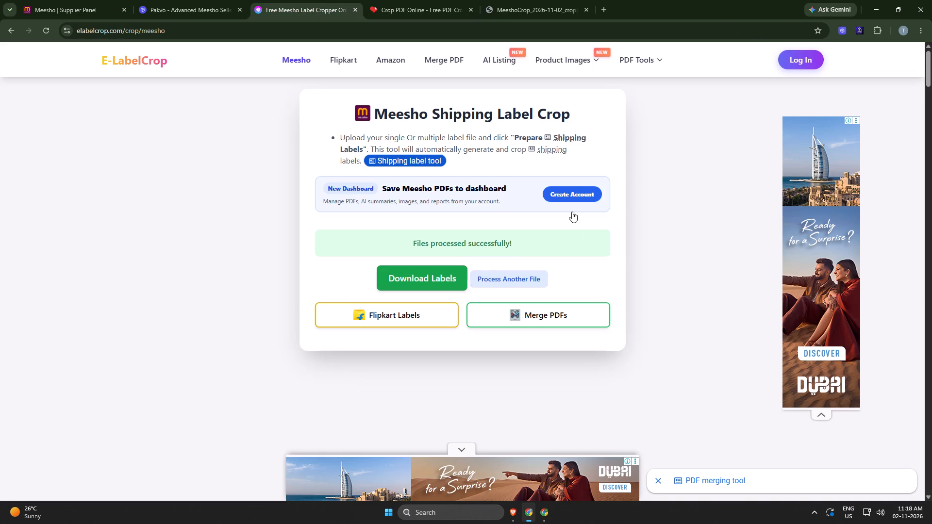
left_click(407, 13)
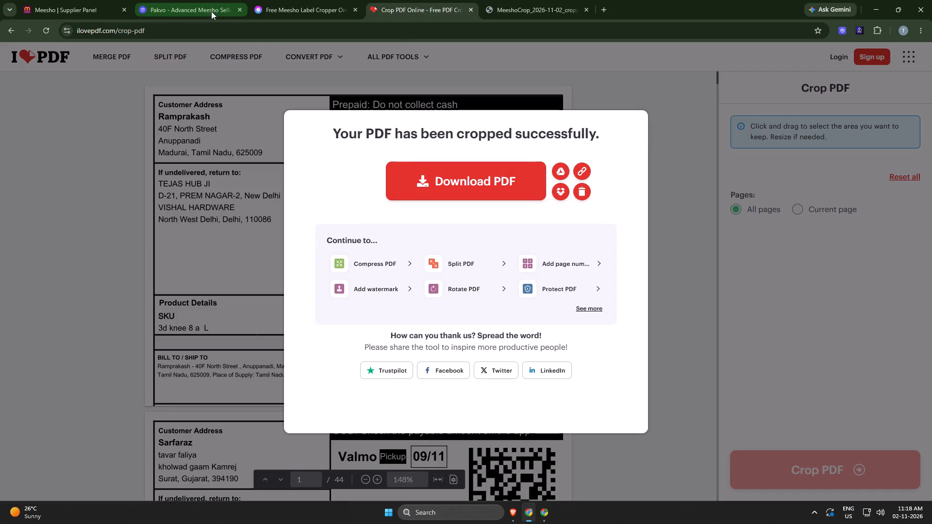
left_click(684, 110)
left_click_drag(411, 80, 404, 77)
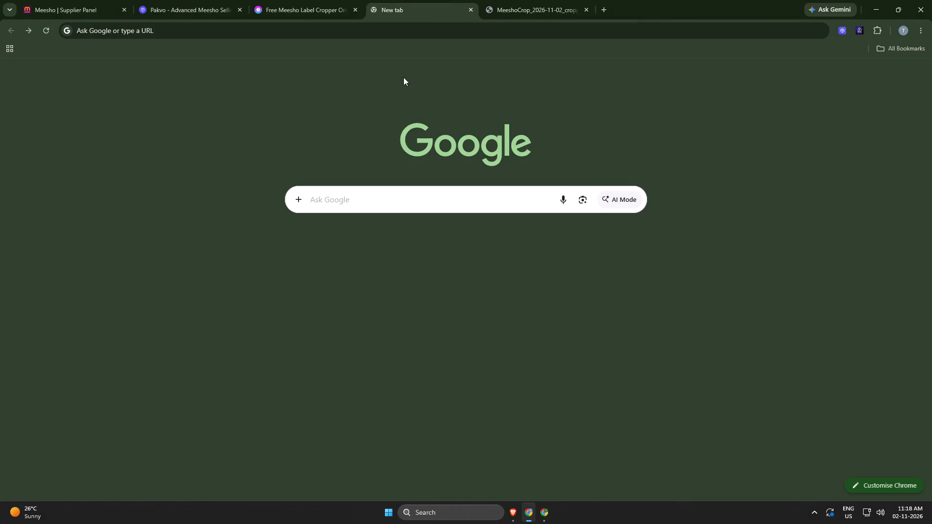
left_click(522, 288)
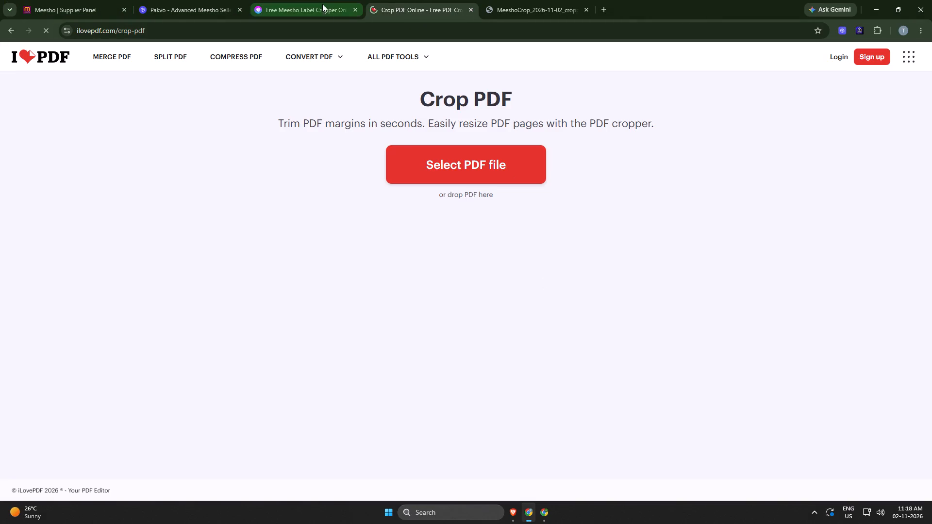
left_click(354, 9)
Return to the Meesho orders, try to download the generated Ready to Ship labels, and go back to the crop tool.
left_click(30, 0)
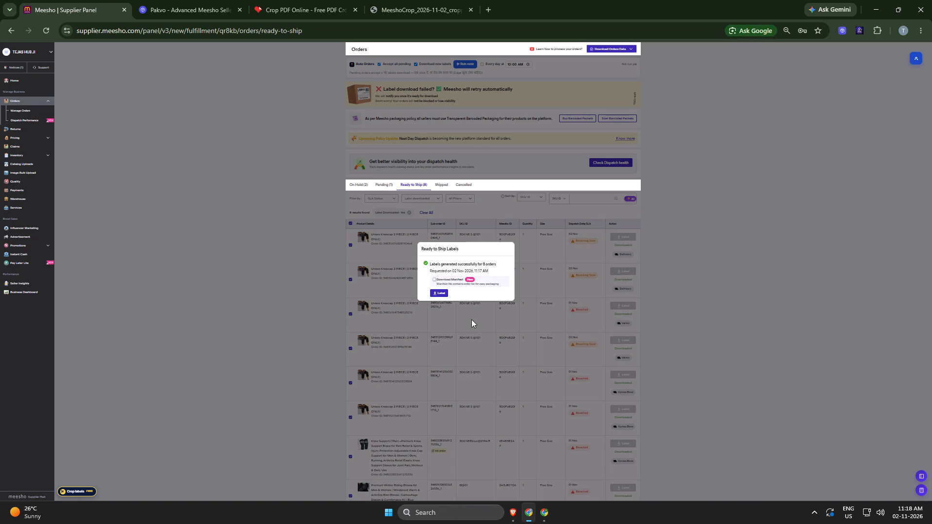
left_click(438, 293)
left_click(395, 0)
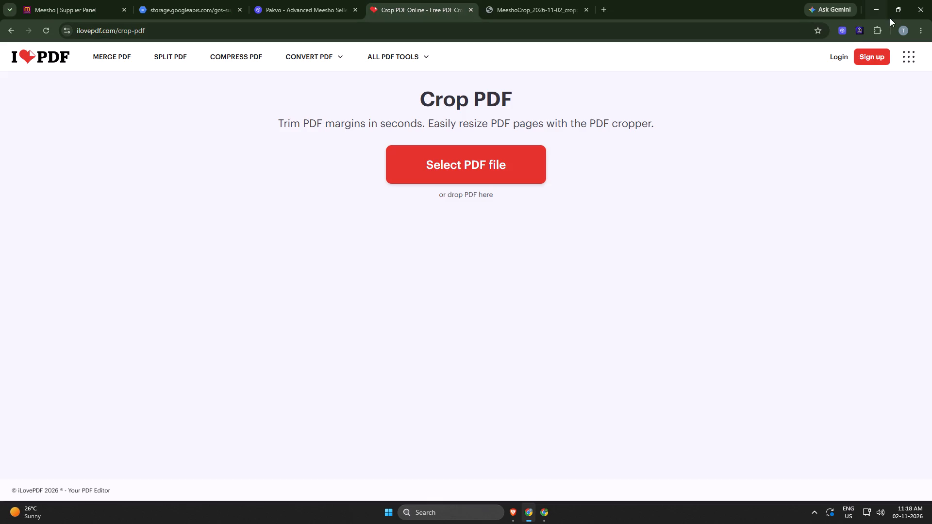
Check the download history for the labels file and open MeeshoCrop_2026-11-02_cropped.pdf.
left_click(83, 0)
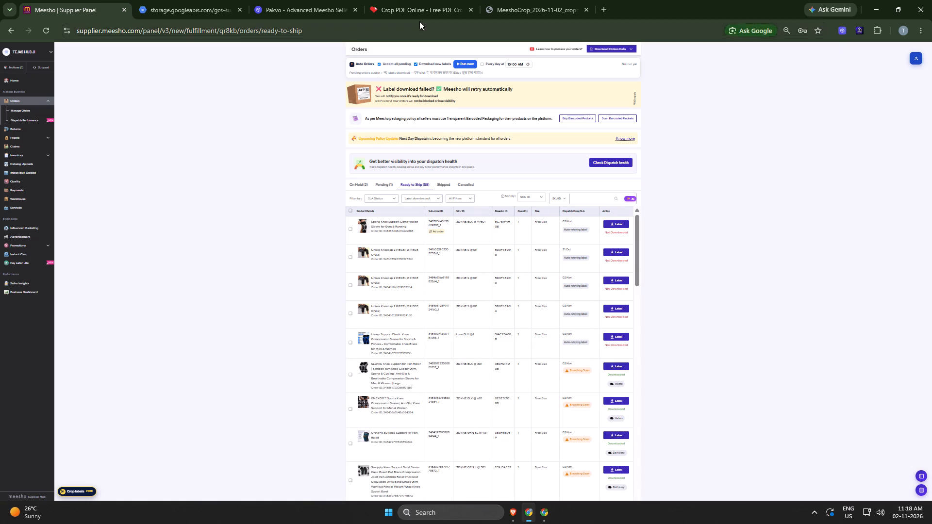
left_click(388, 0)
left_click(114, 0)
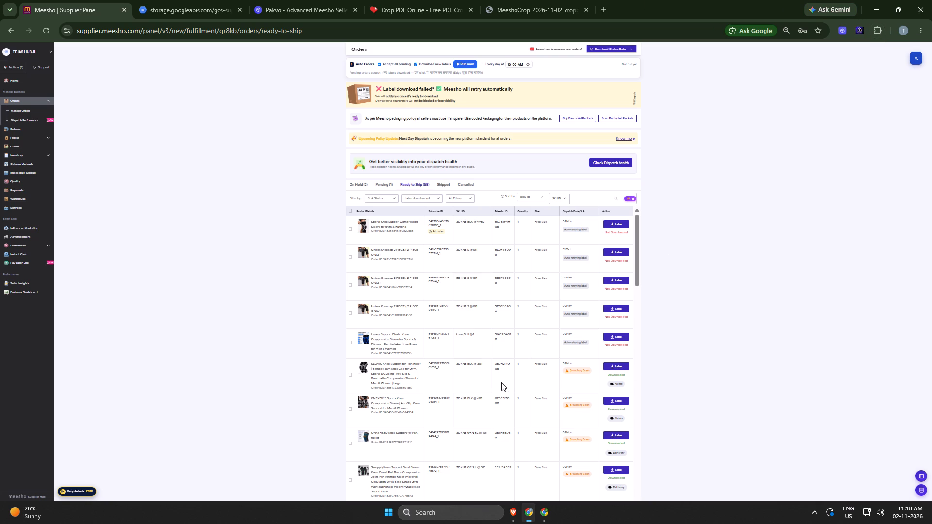
key("ctrl+j")
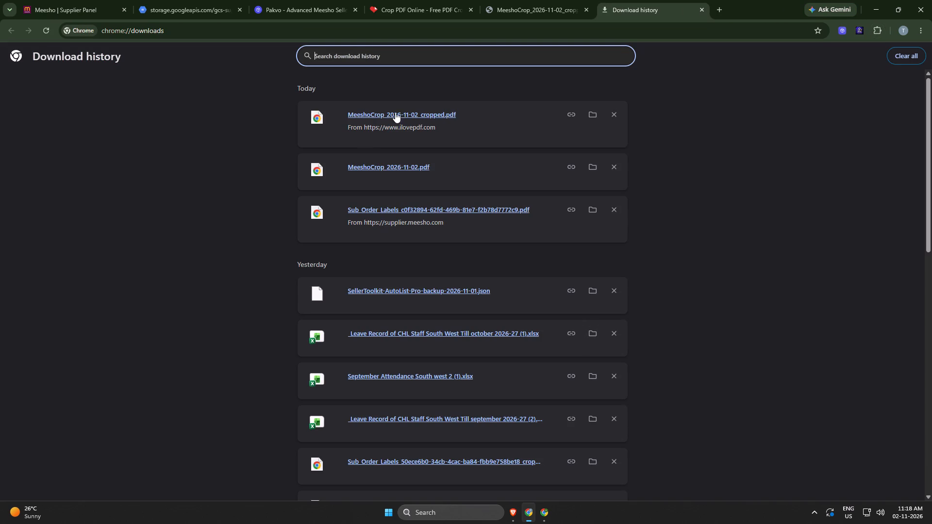
left_click(397, 113)
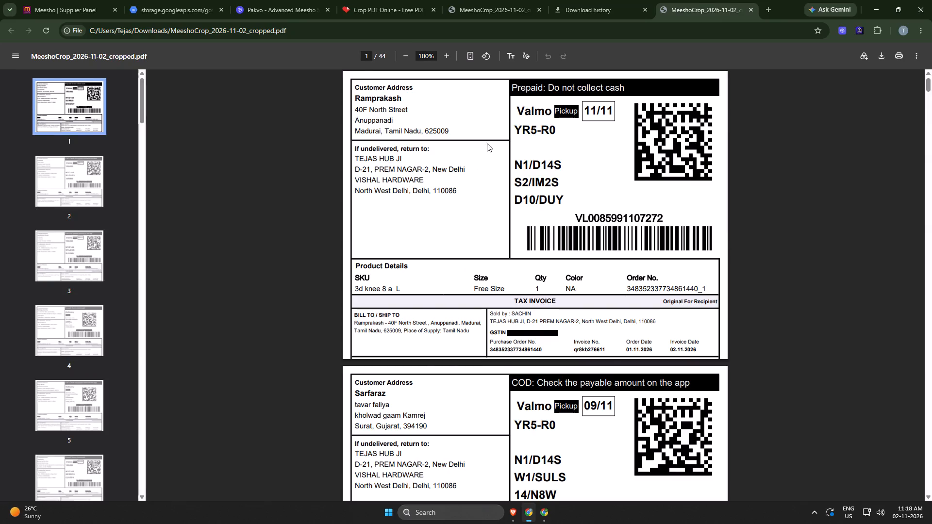
Return to the Meesho orders and filter Ready to Ship by labels downloaded on 01 November.
left_click(81, 0)
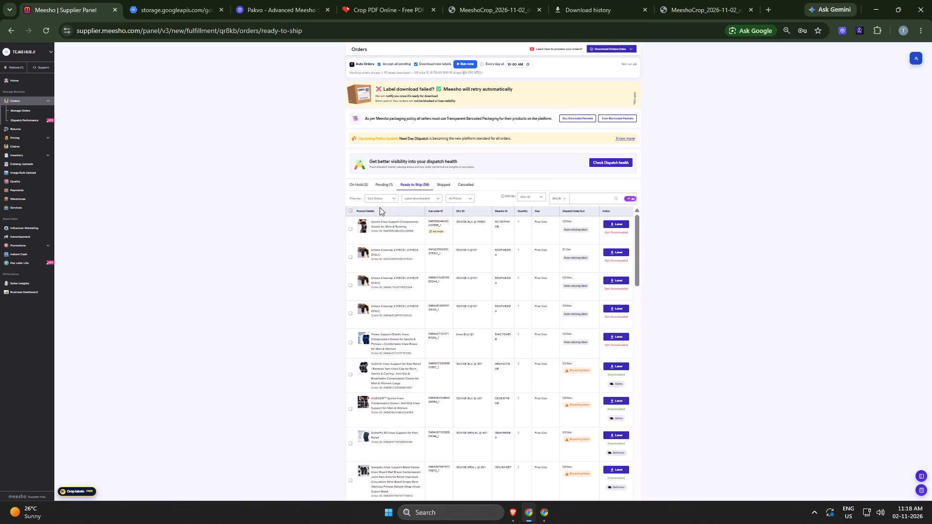
left_click(412, 195)
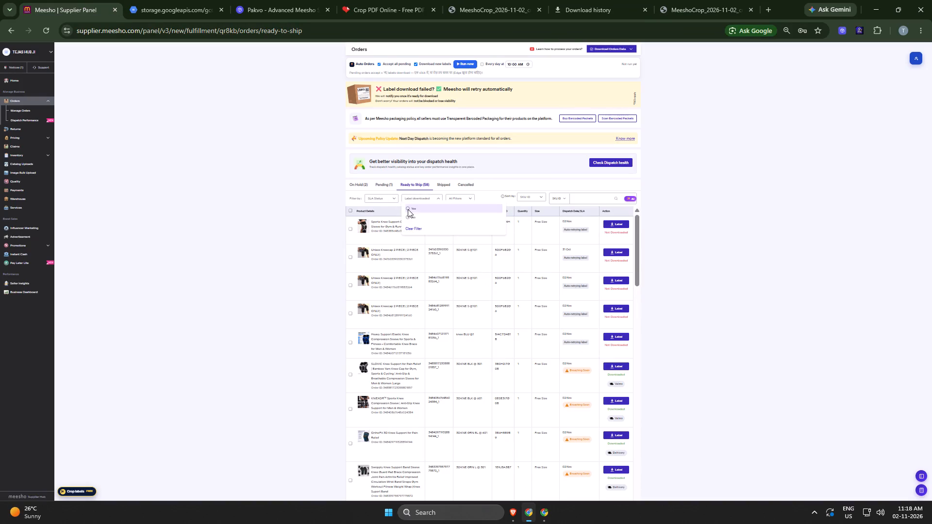
left_click(406, 209)
left_click(411, 244)
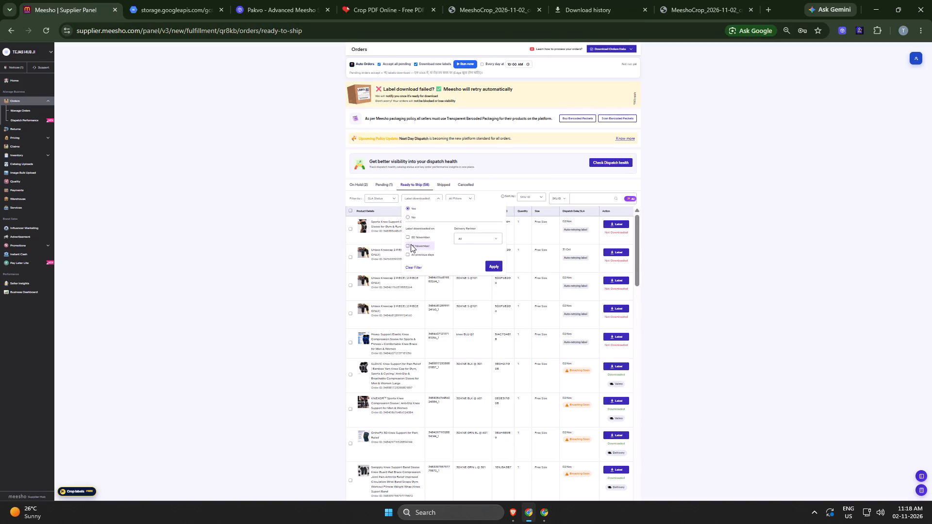
left_click(500, 263)
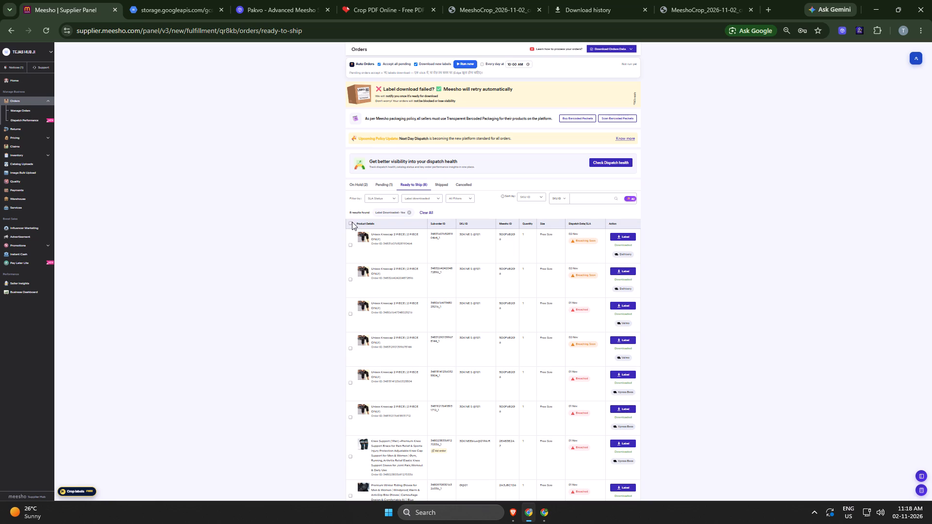
Select all the filtered orders, generate their shipping labels again and download the labels PDF without the manifest.
left_click(348, 222)
left_click(351, 223)
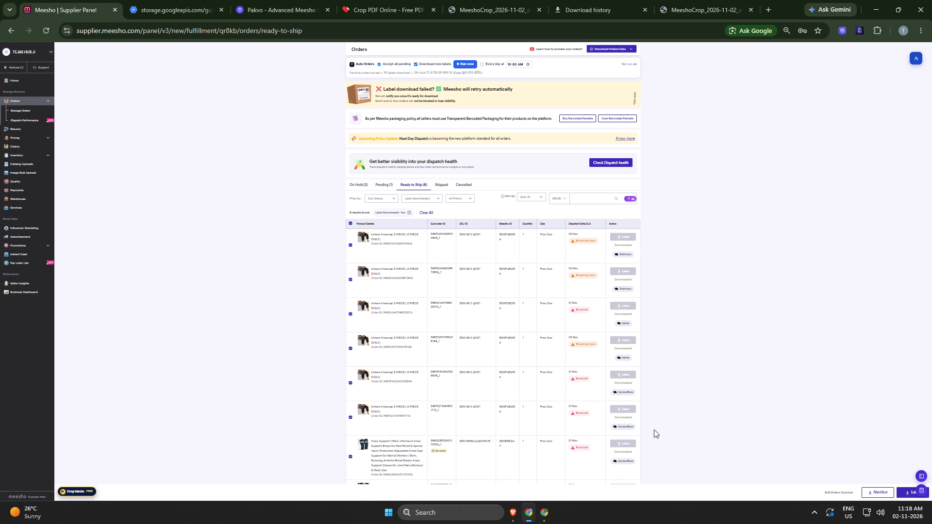
left_click(904, 489)
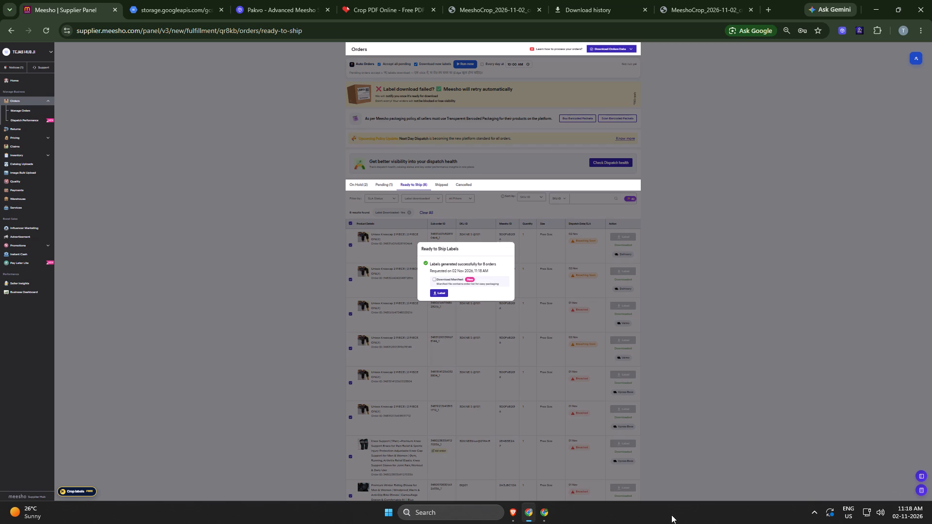
left_click(436, 289)
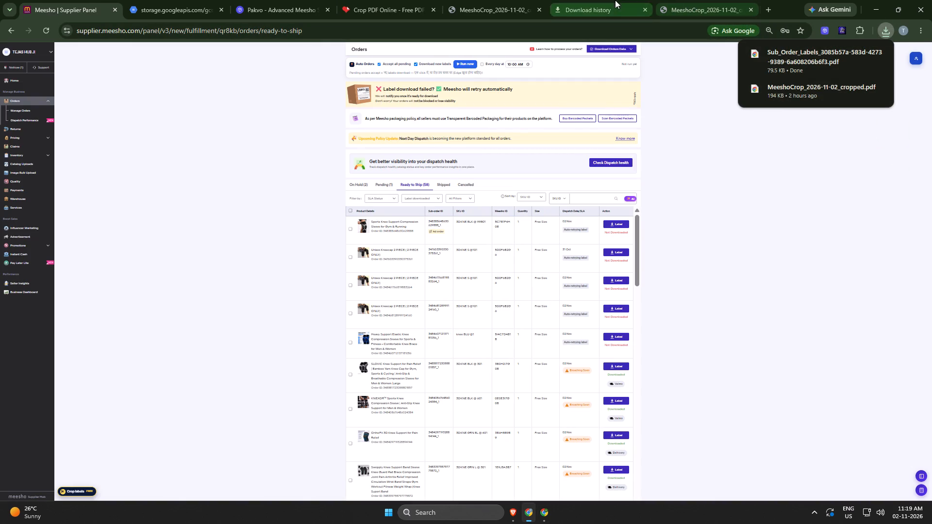
In iLovePDF, crop all pages of the downloaded Sub_Order_Labels PDF to the label area above the invoice item table and download the result.
left_click(385, 0)
left_click(883, 29)
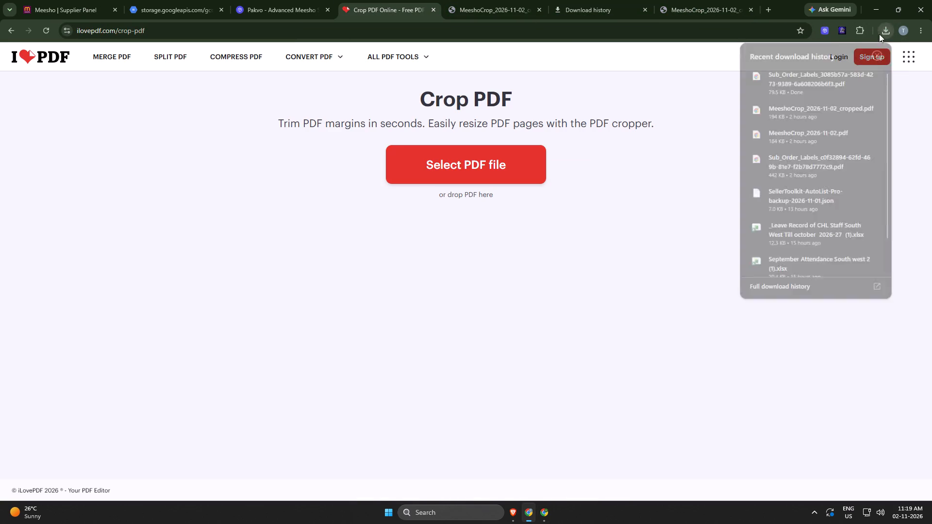
left_click_drag(818, 84, 494, 174)
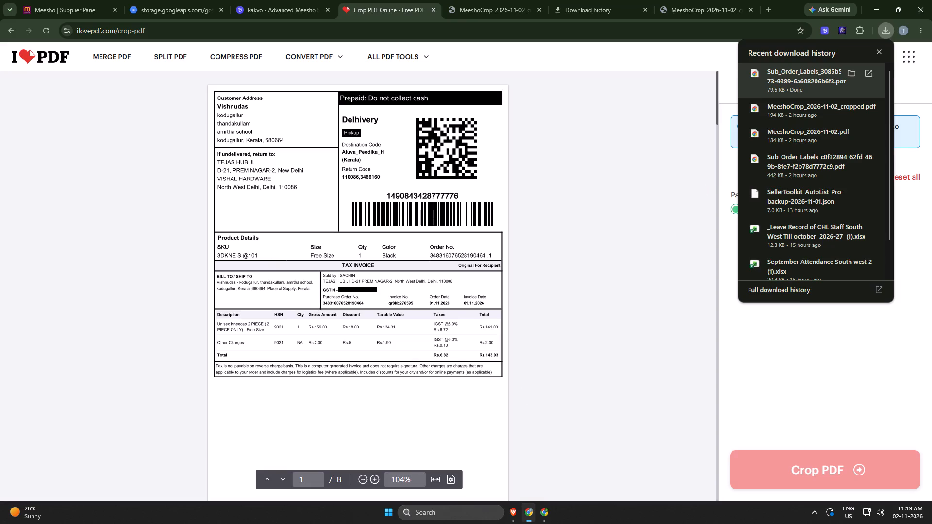
left_click_drag(504, 311, 109, 9)
left_click_drag(504, 198, 562, 200)
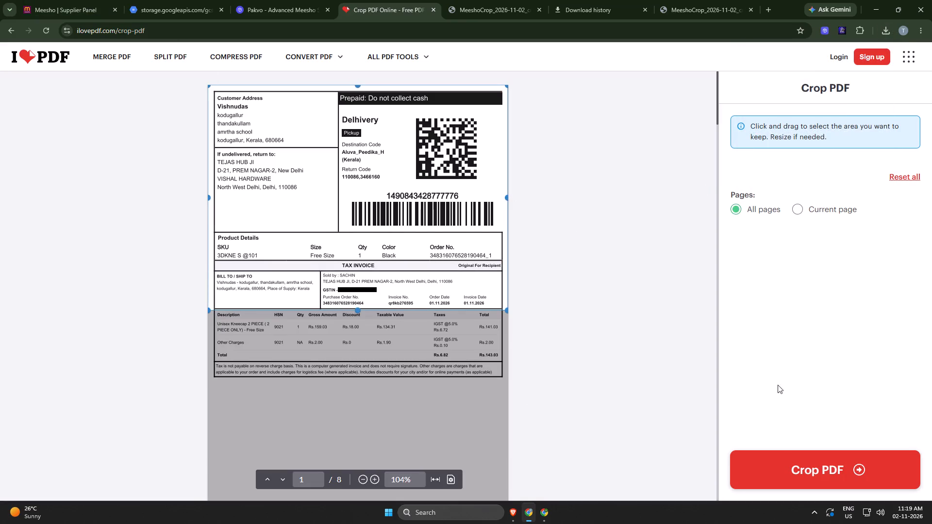
left_click(784, 464)
left_click(472, 173)
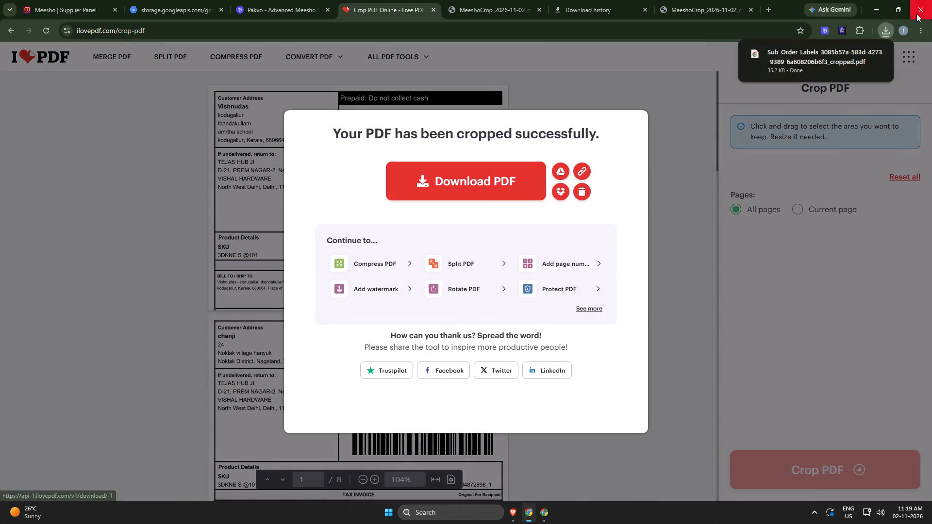
Open the cropped Sub_Order_Labels PDF and print all its pages on the 4BARCODE 4B-2054N printer with MEESHO paper size.
left_click_drag(796, 53, 787, 0)
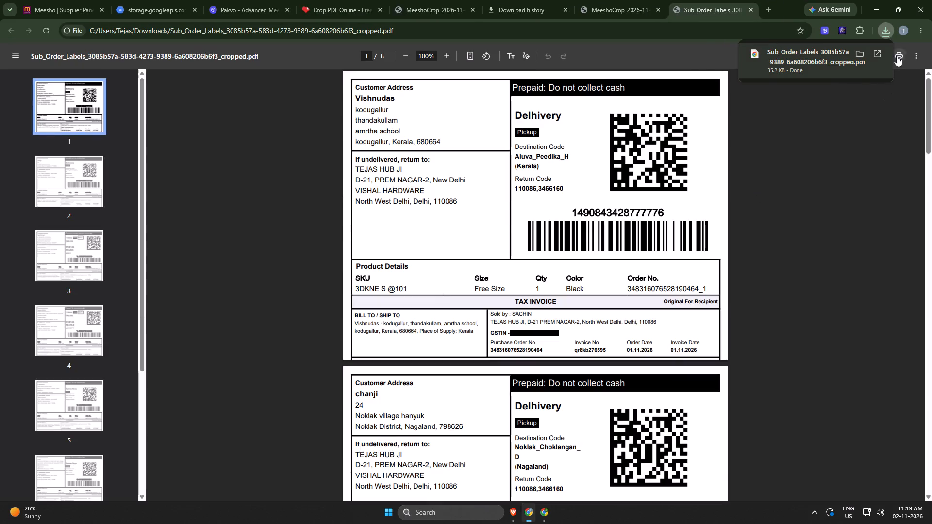
left_click(904, 56)
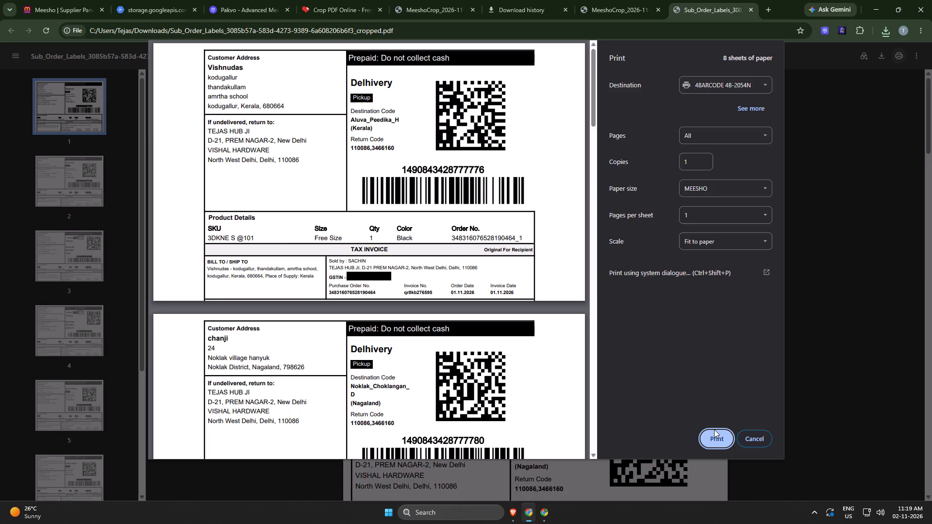
left_click(711, 435)
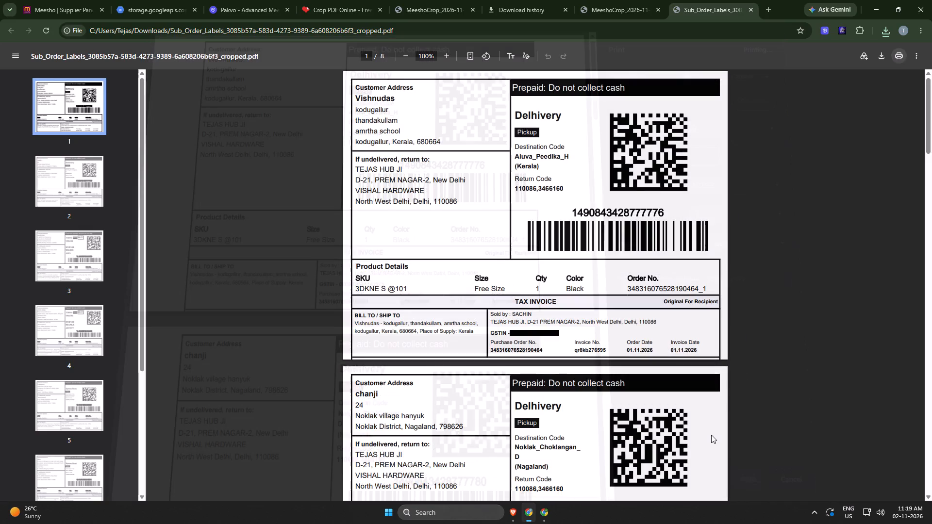